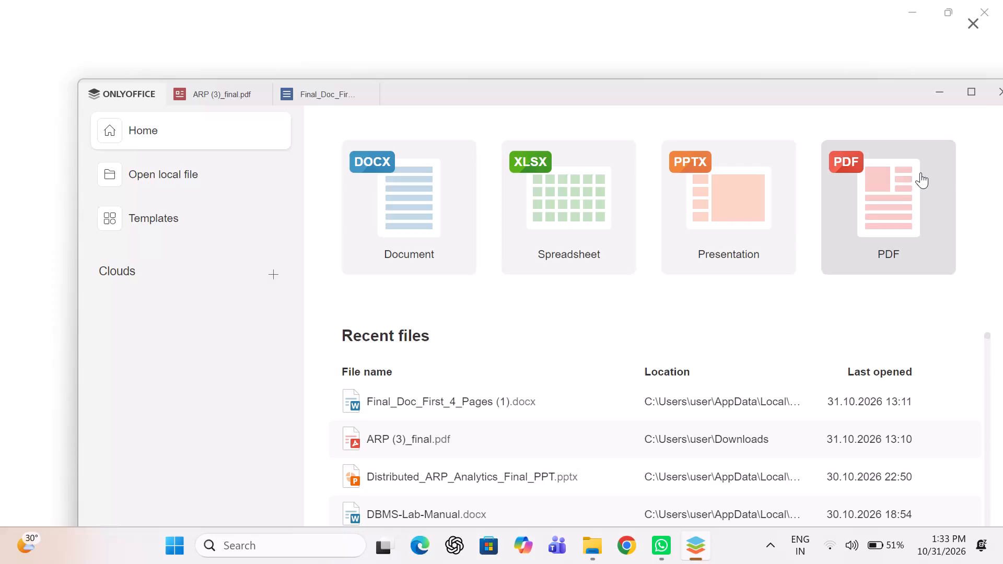
Review the opening pages of ARP (3)_final.pdf through to the acknowledgement page.
click(962, 98)
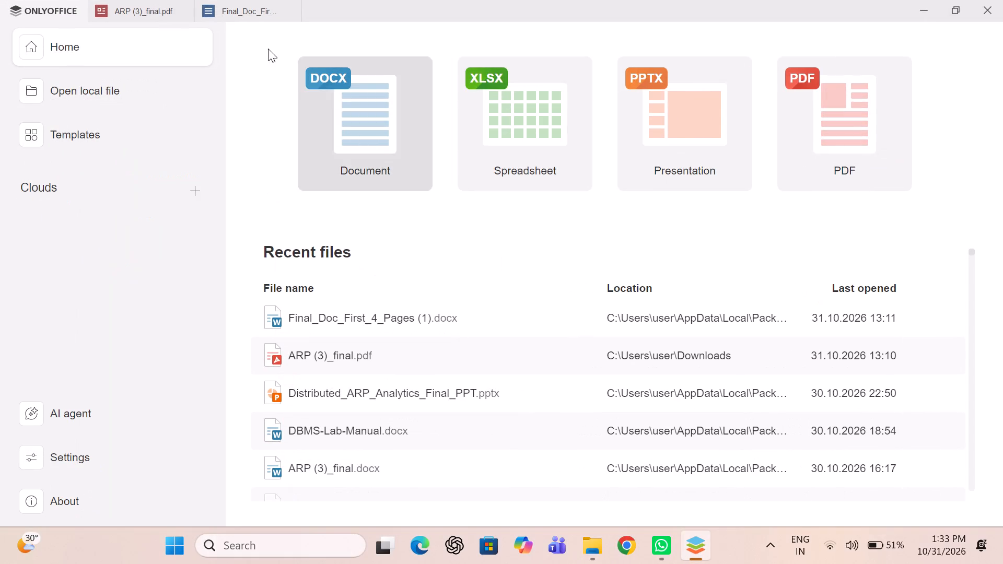
click(128, 0)
scroll(357, 303, down, 2)
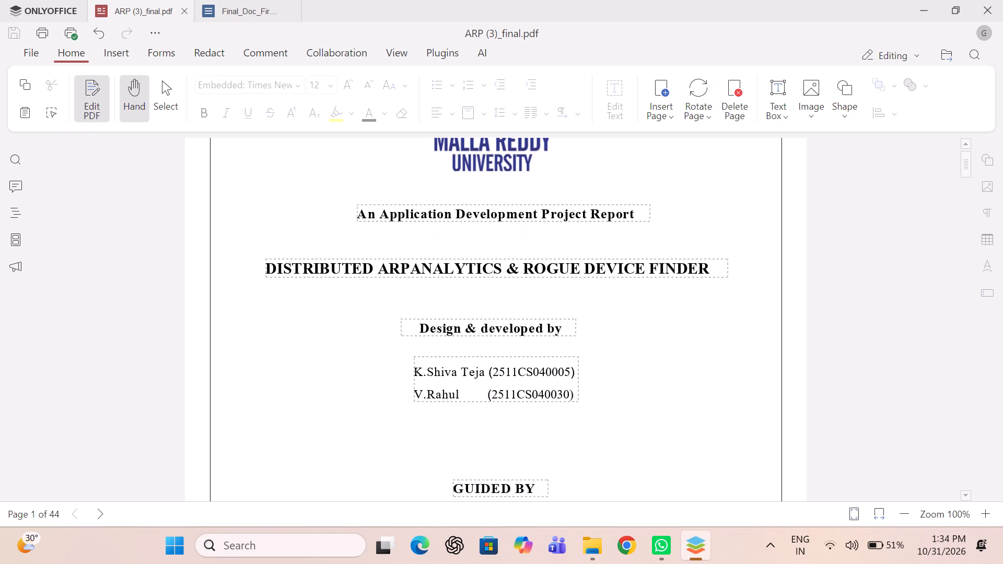
scroll(357, 303, down, 14)
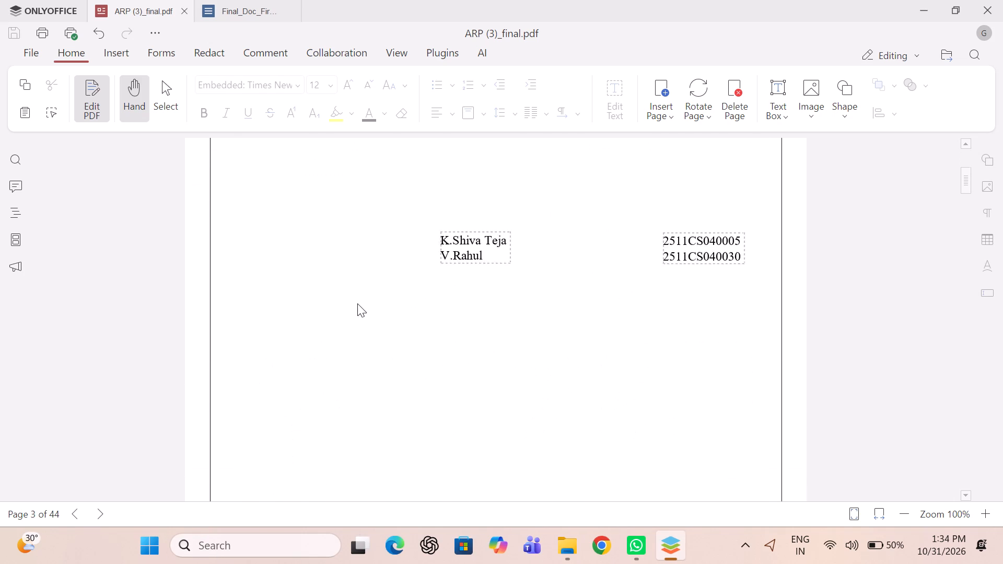
scroll(357, 303, down, 3)
scroll(357, 303, up, 3)
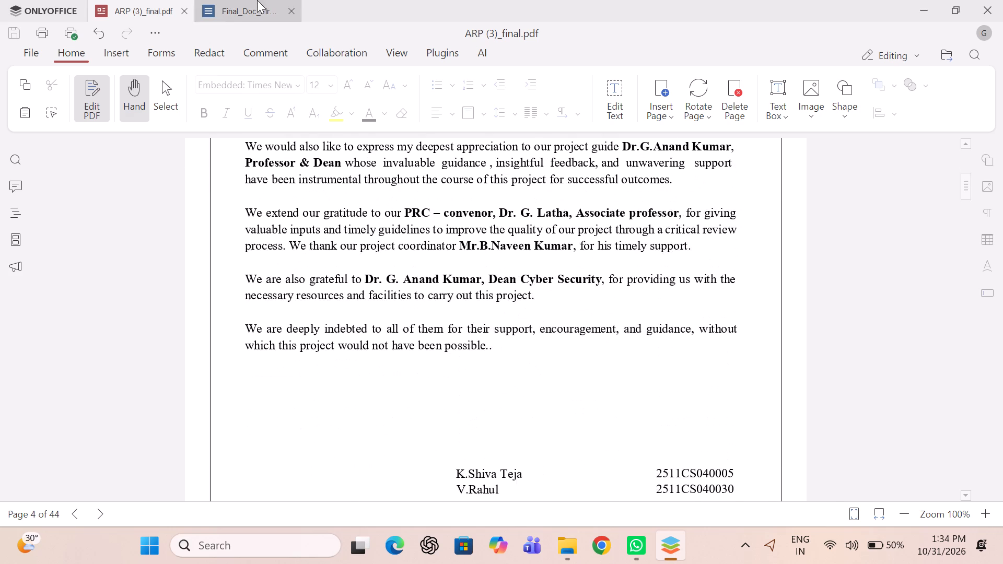
Copy the first Acknowledgements paragraph, thanking the Vice Chancellor, from Final_Doc_First_4_Pages (1).docx.
click(257, 0)
scroll(418, 409, down, 7)
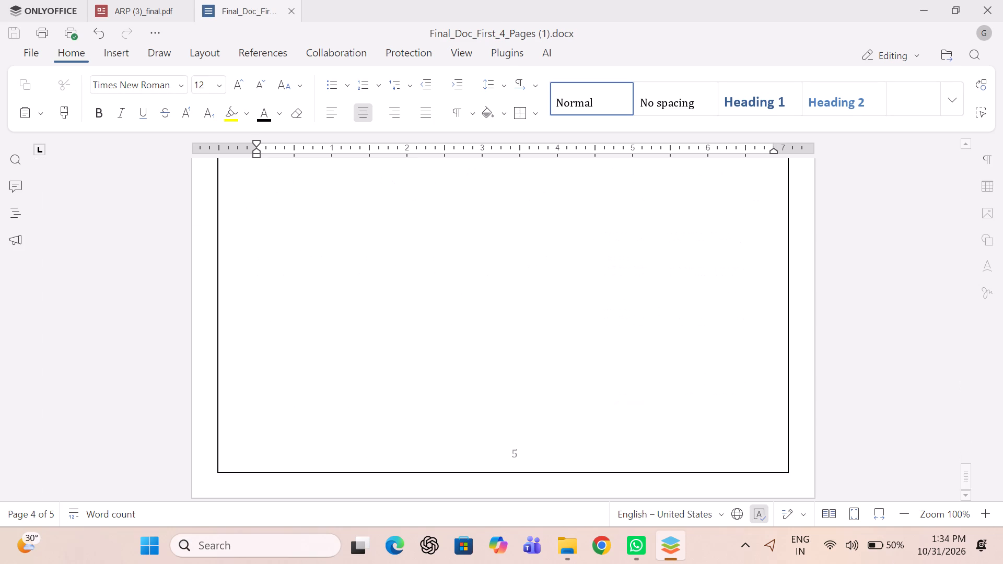
scroll(418, 409, up, 8)
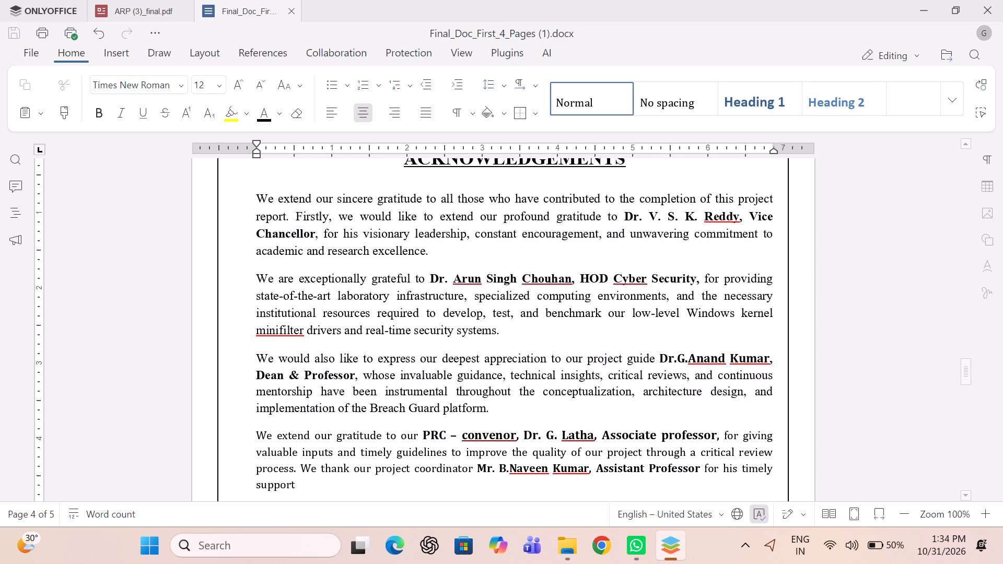
scroll(418, 409, up, 1)
scroll(418, 409, down, 2)
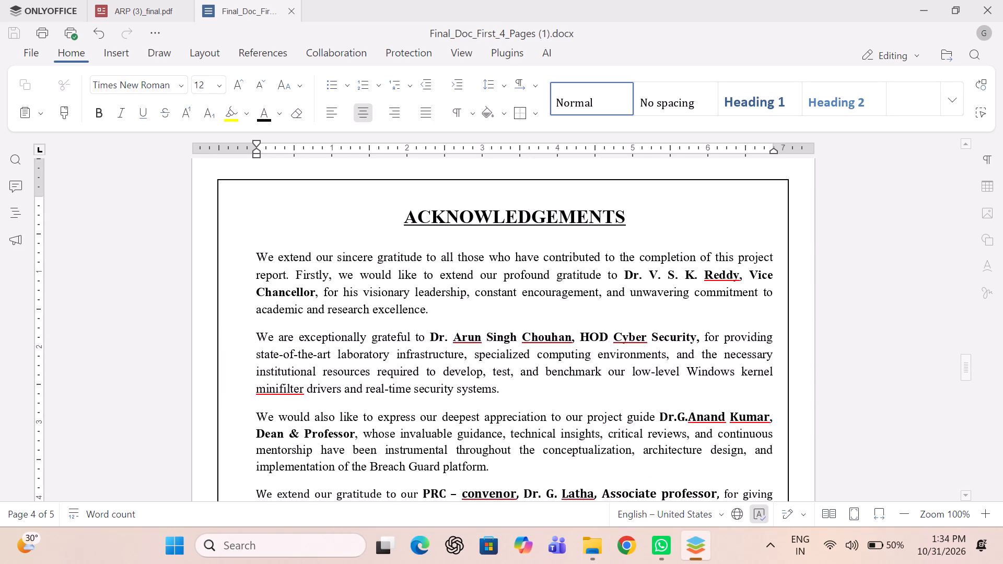
drag(255, 257, 312, 284)
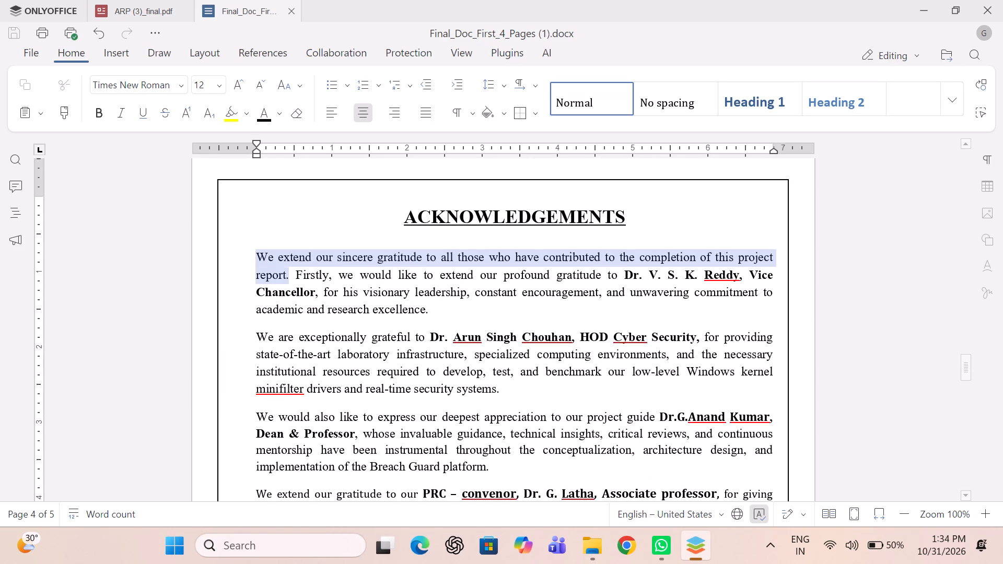
drag(312, 284, 429, 308)
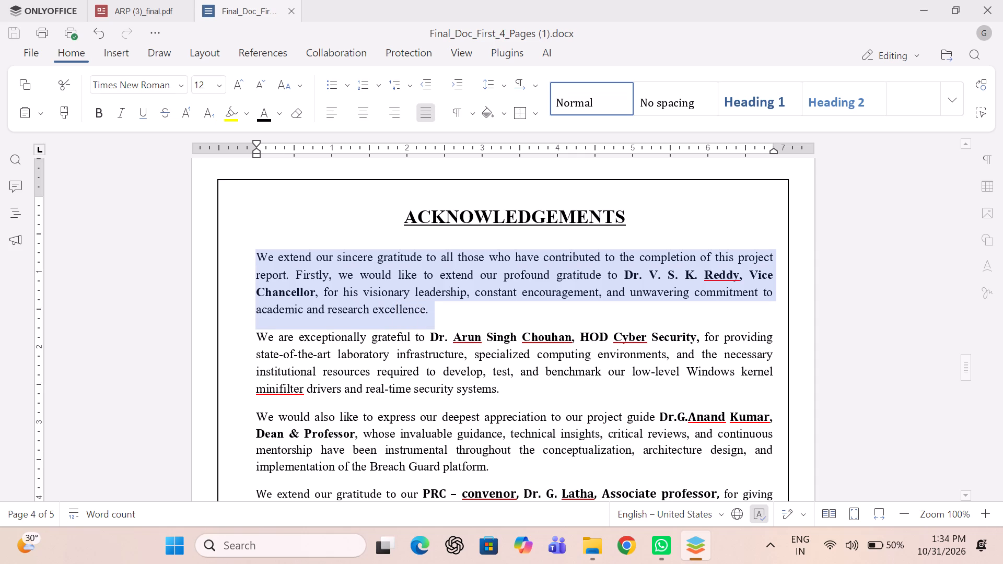
key(ctrl+c)
Make the acknowledgement text in ARP (3)_final.pdf editable and replace its first paragraph with the copied one.
click(152, 0)
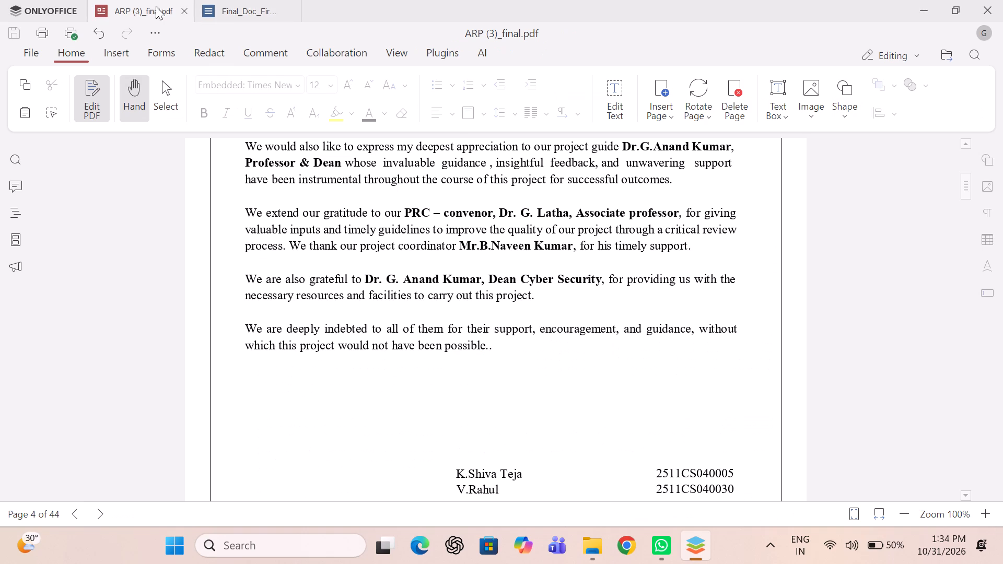
scroll(417, 296, up, 2)
click(639, 233)
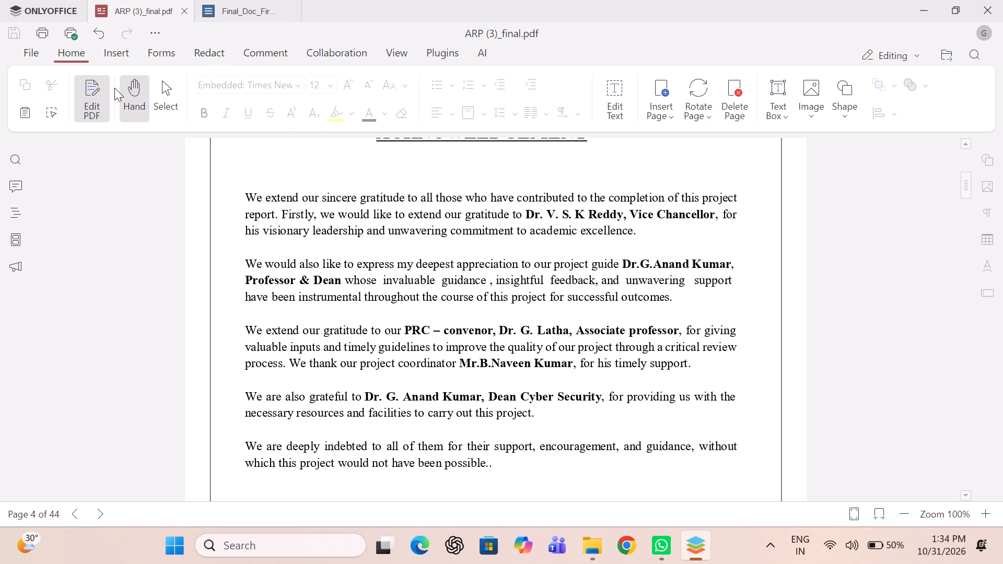
click(91, 95)
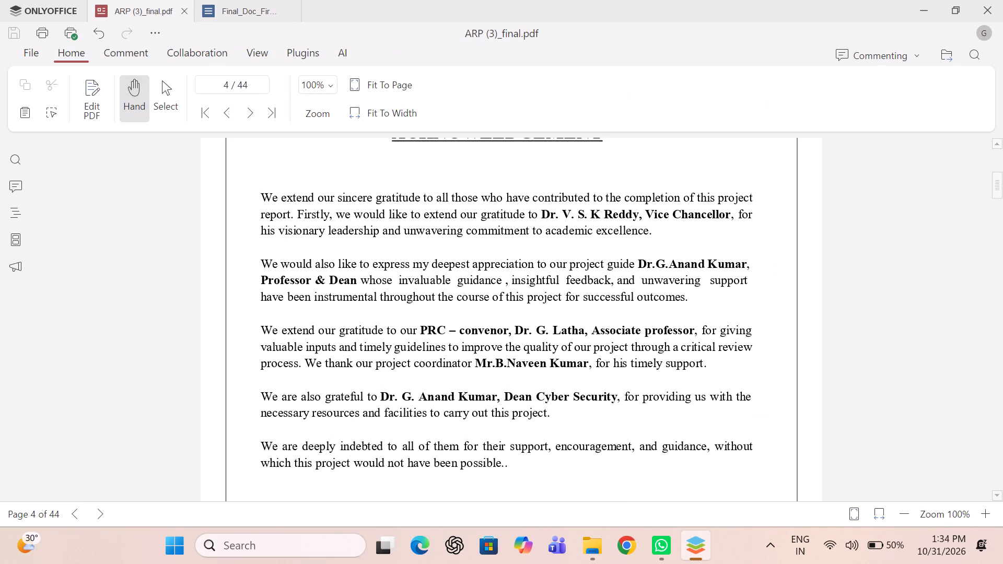
click(75, 103)
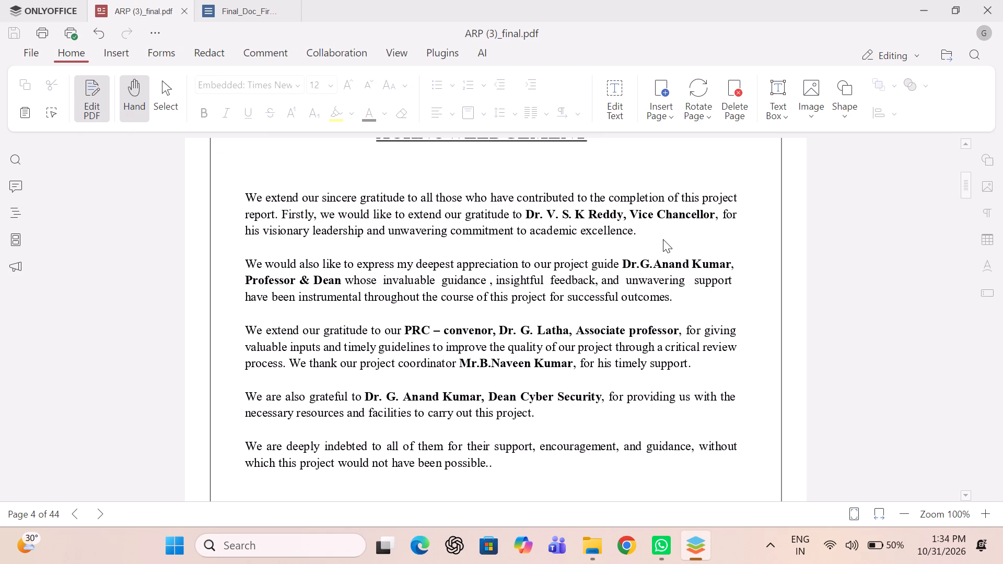
drag(639, 226, 266, 193)
click(266, 193)
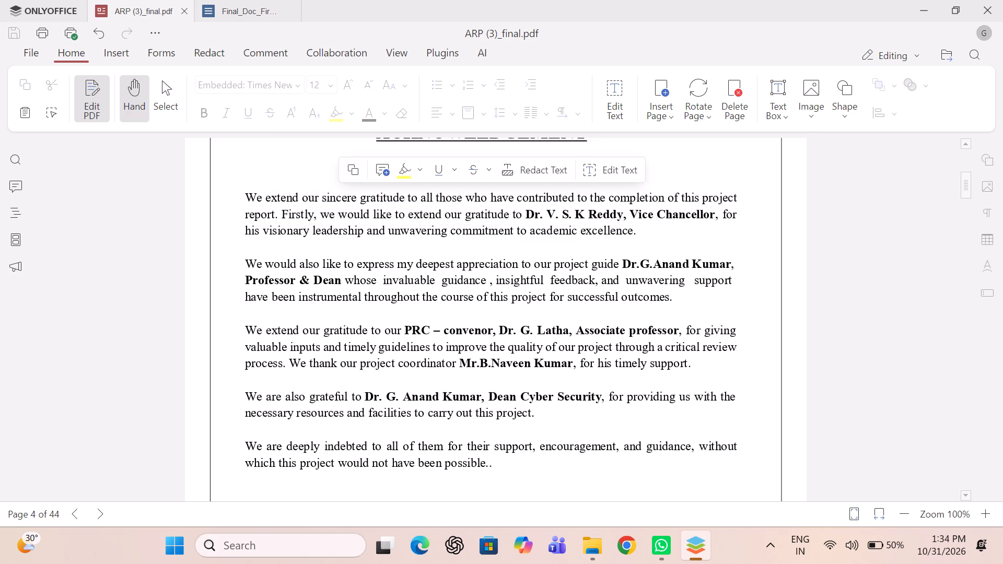
drag(246, 196, 642, 249)
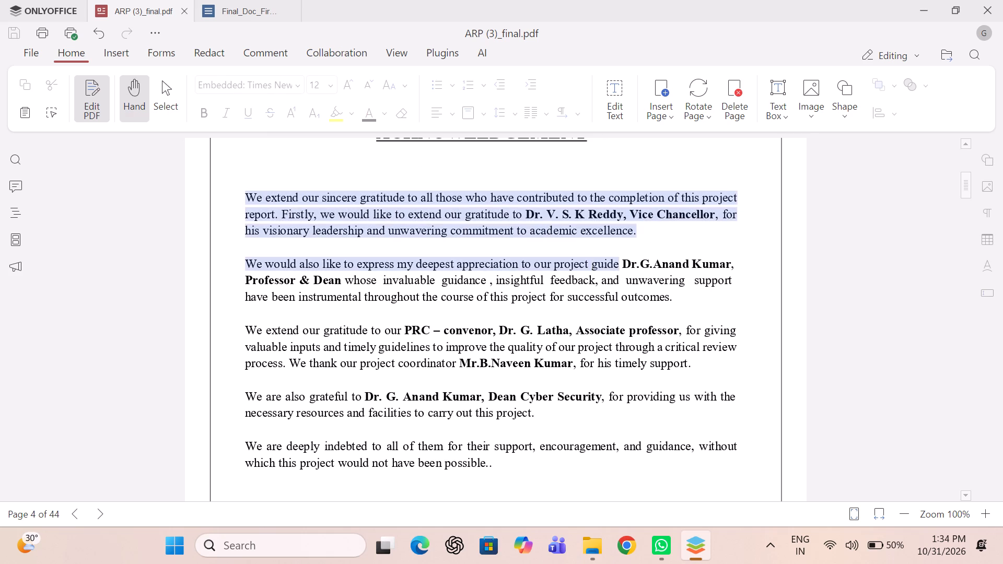
drag(642, 249, 636, 236)
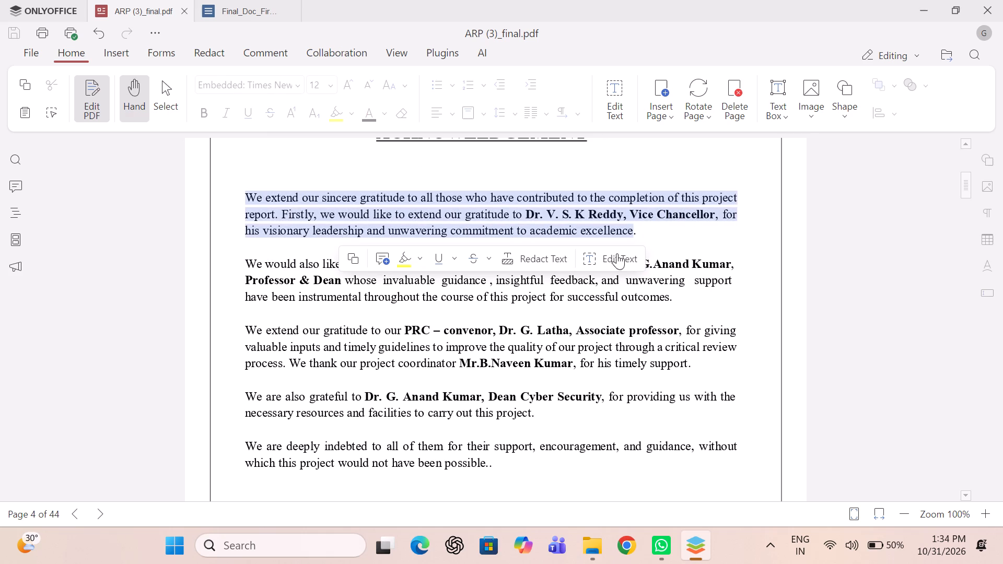
click(602, 266)
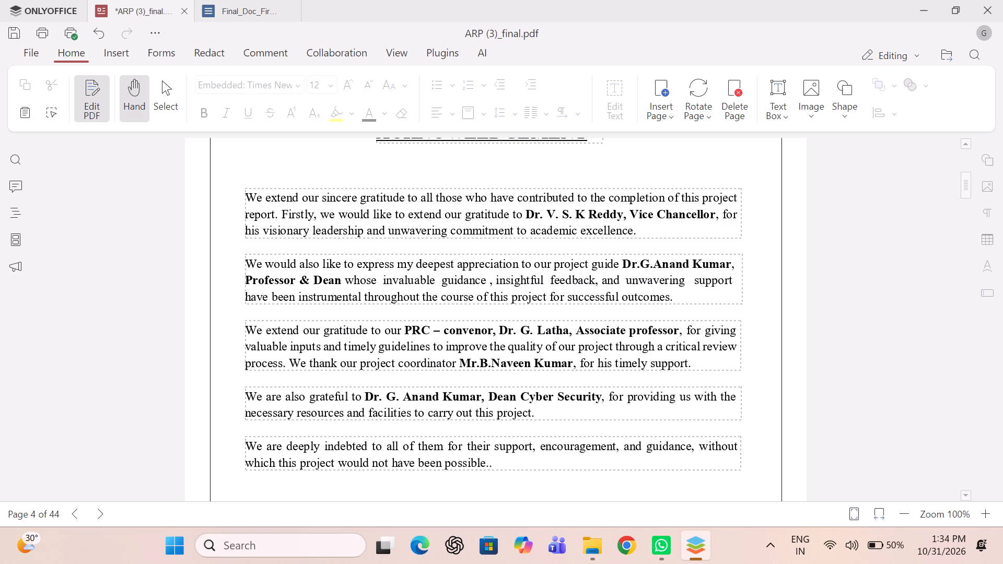
drag(645, 232, 397, 187)
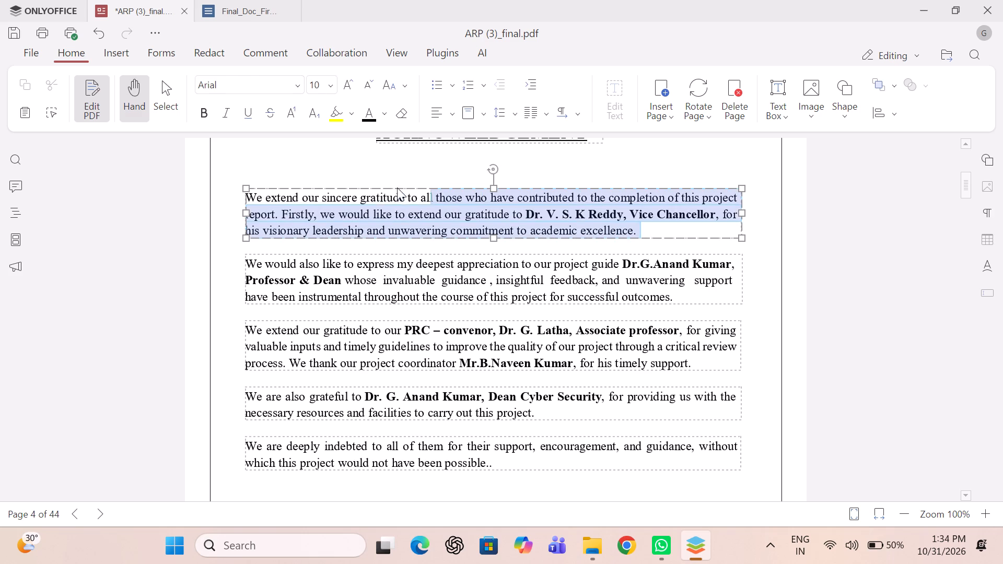
drag(397, 187, 213, 185)
key(ctrl+v)
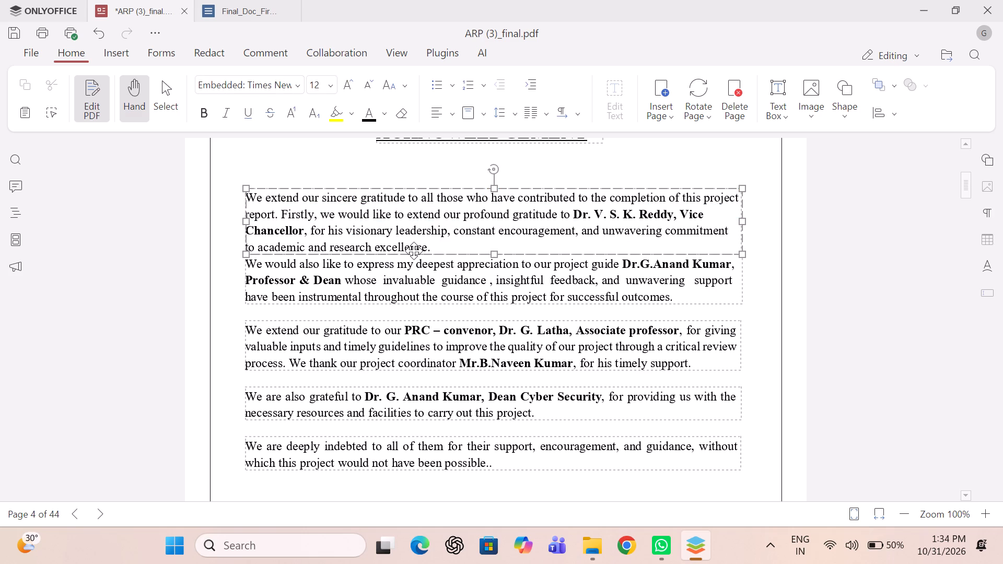
Justify the whole replaced first acknowledgement paragraph.
key(ctrl+a)
key(ctrl+j)
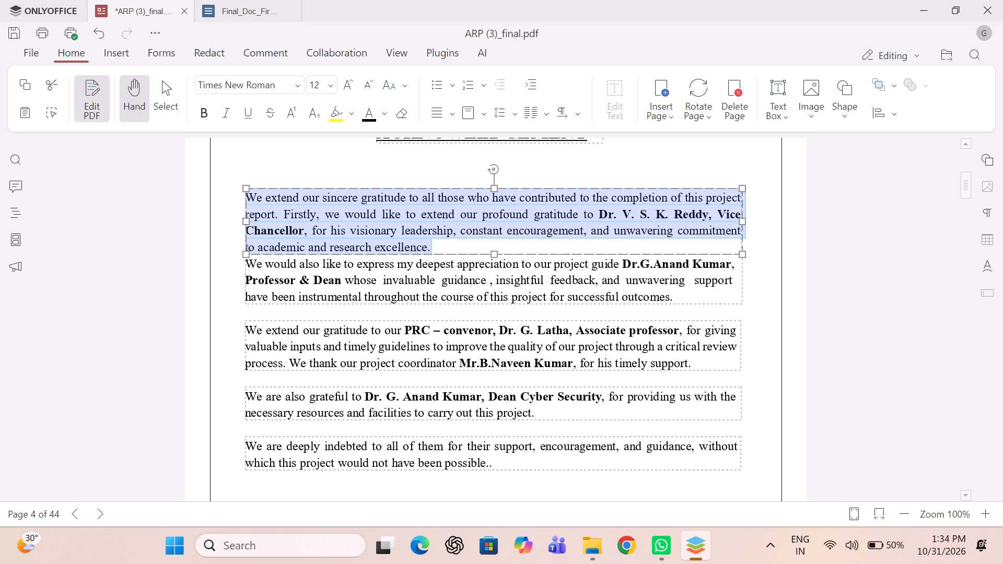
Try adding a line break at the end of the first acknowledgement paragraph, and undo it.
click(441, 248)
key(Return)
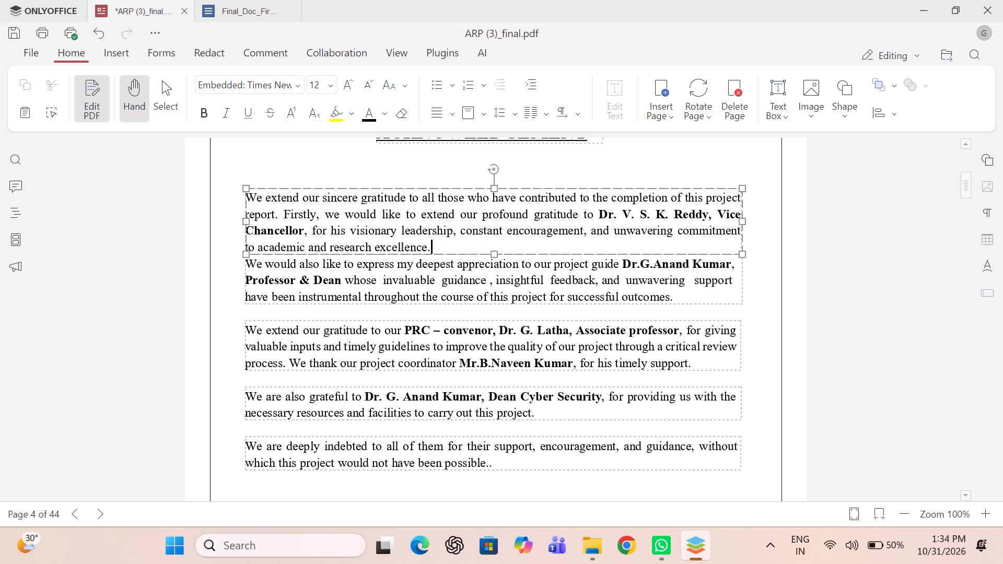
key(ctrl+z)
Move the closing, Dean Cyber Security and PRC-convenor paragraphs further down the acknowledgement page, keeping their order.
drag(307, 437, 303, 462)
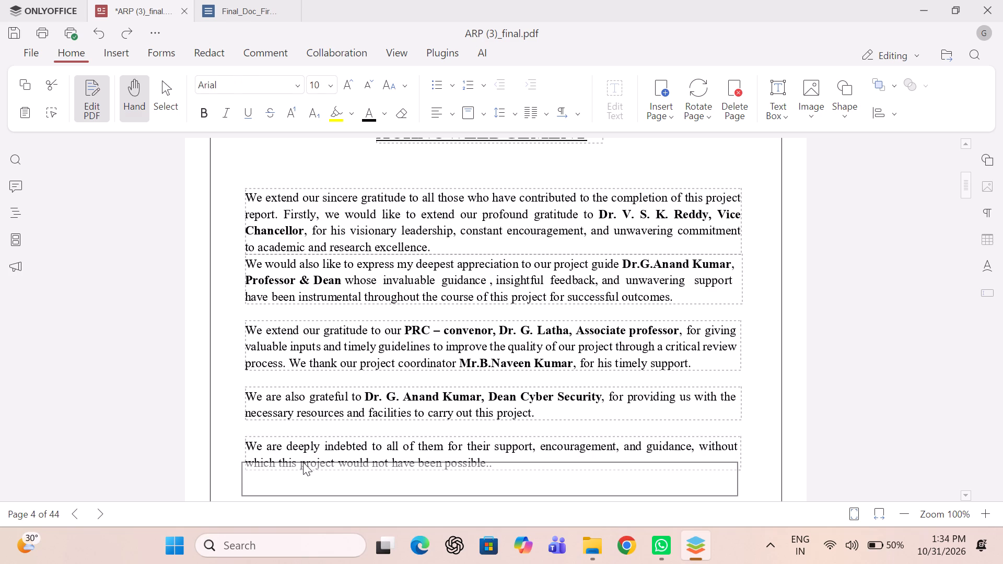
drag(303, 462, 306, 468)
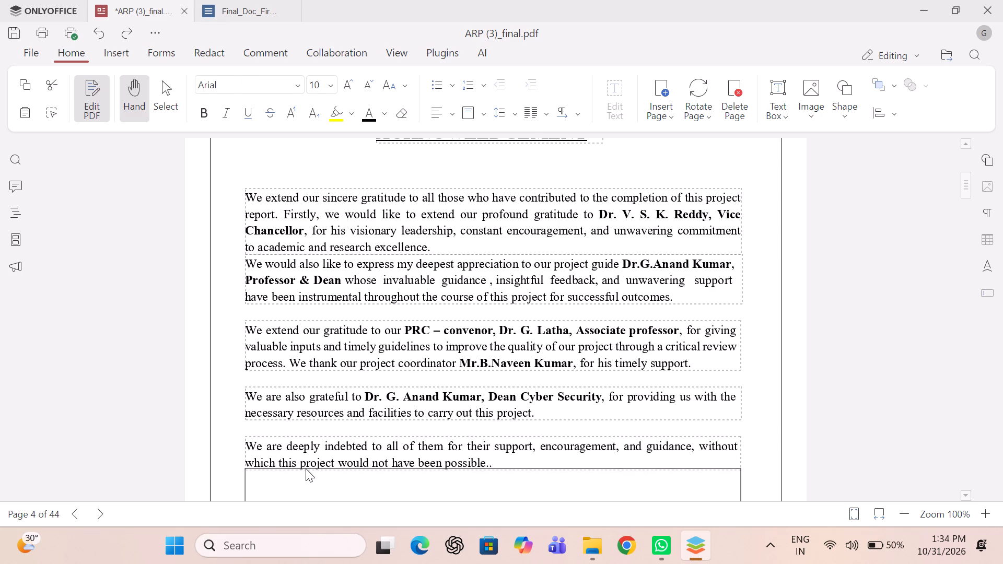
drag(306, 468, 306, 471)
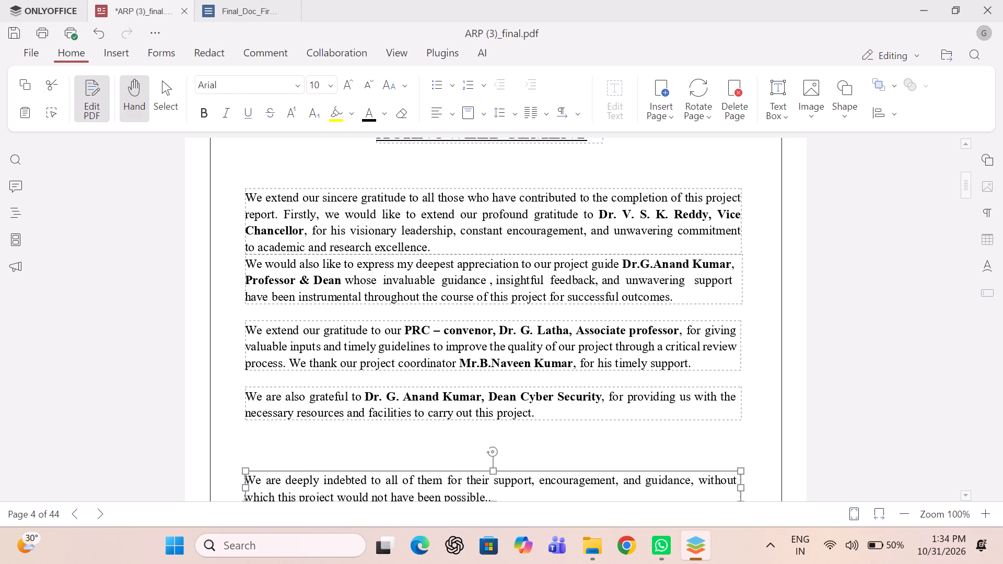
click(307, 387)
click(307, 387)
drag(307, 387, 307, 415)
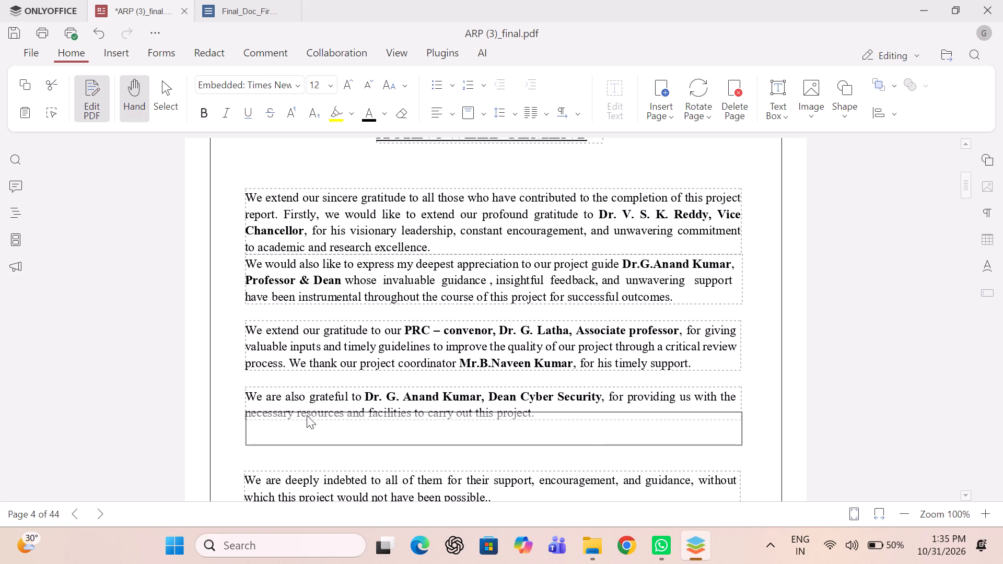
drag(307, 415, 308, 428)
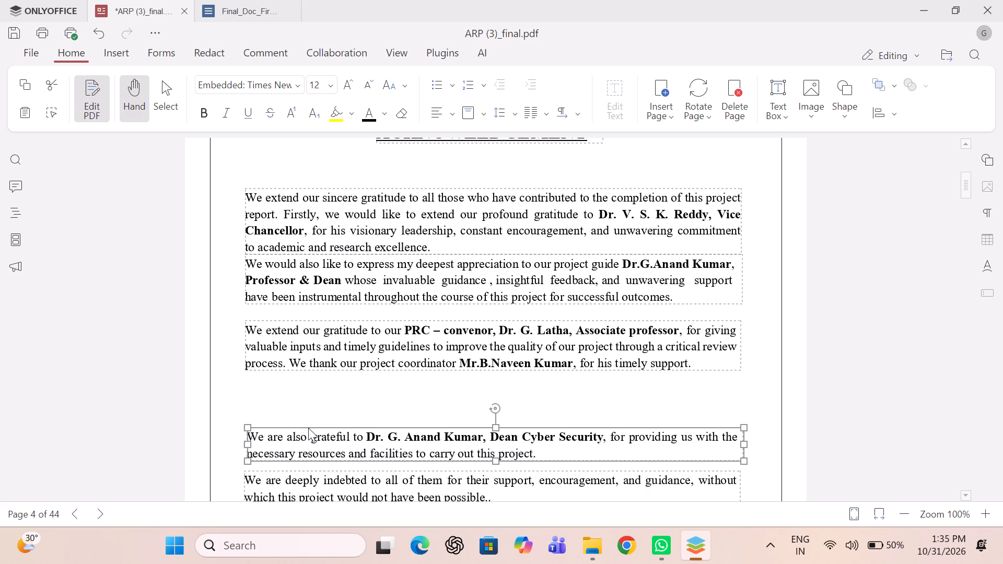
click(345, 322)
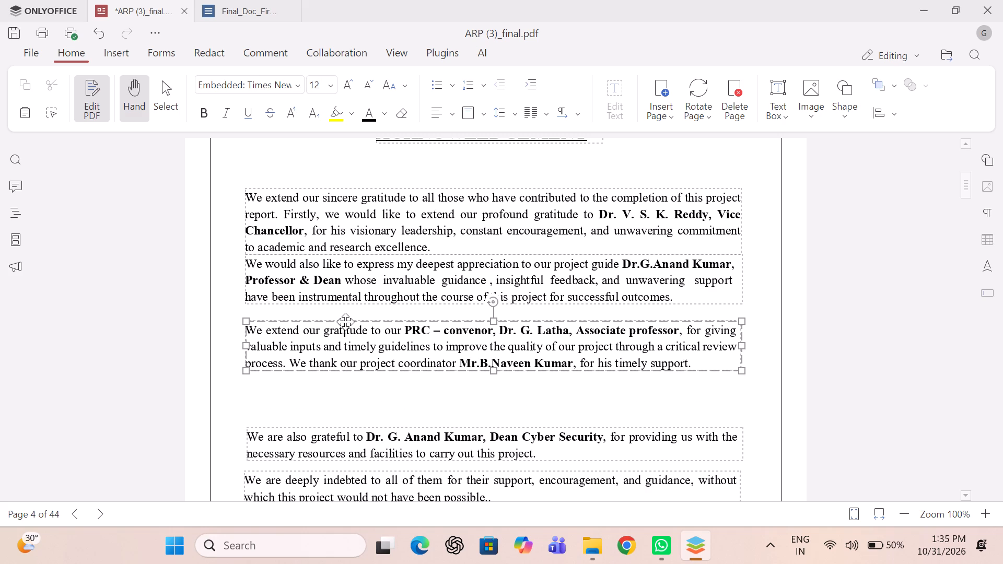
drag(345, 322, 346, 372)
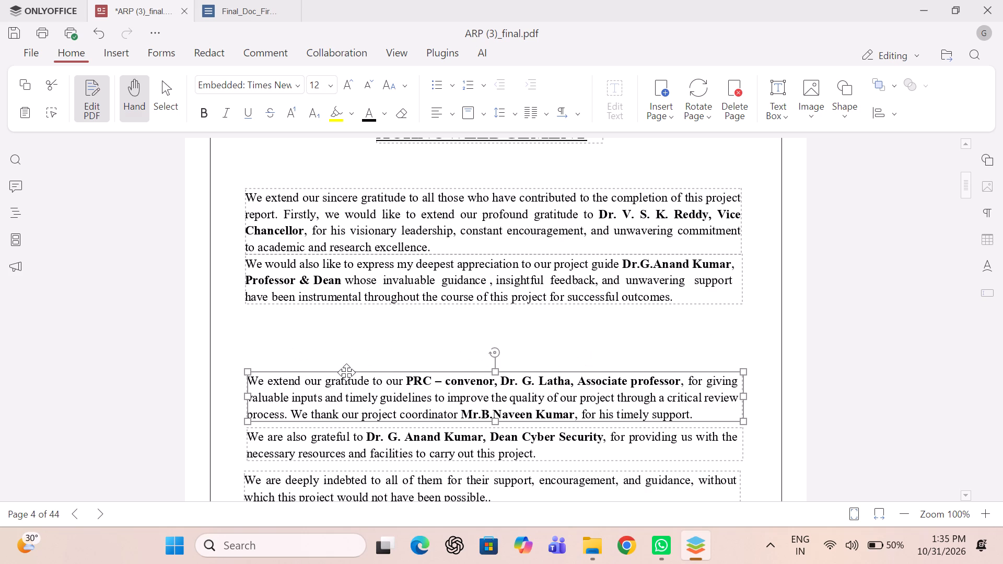
Cut the PRC-convenor, Dean Cyber Security and closing "deeply indebted" paragraphs from the acknowledgement page.
right_click(346, 372)
click(394, 252)
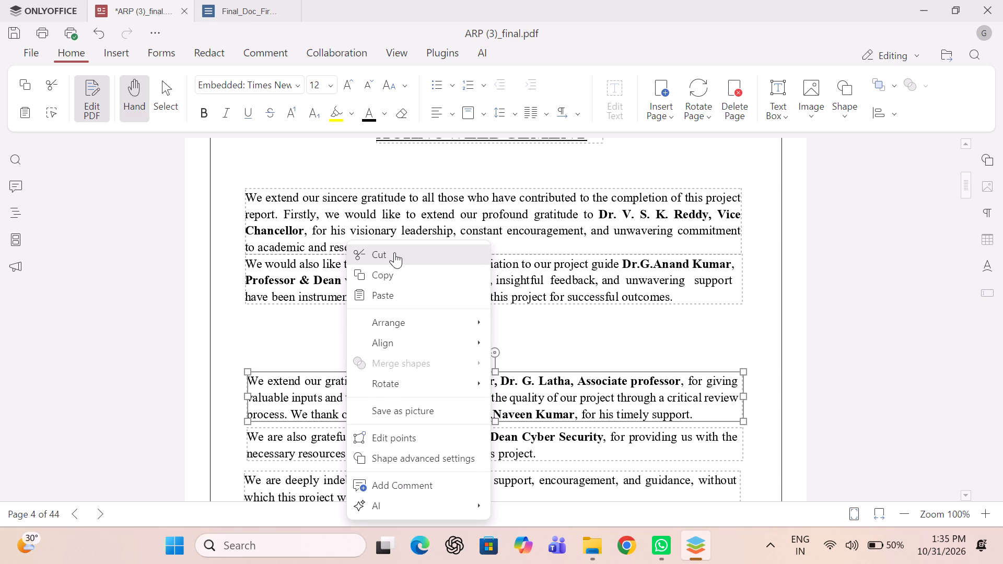
right_click(382, 436)
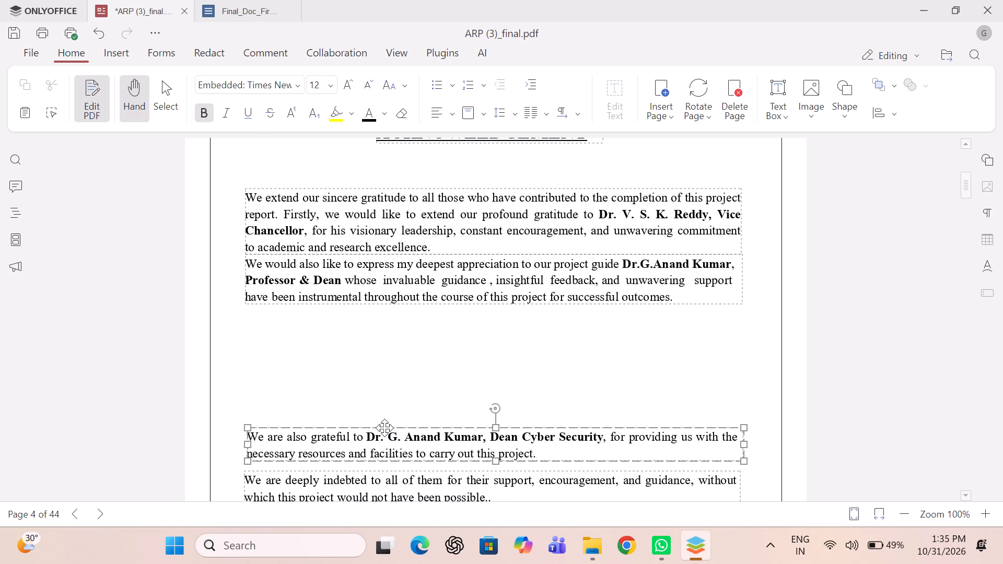
click(384, 428)
right_click(384, 428)
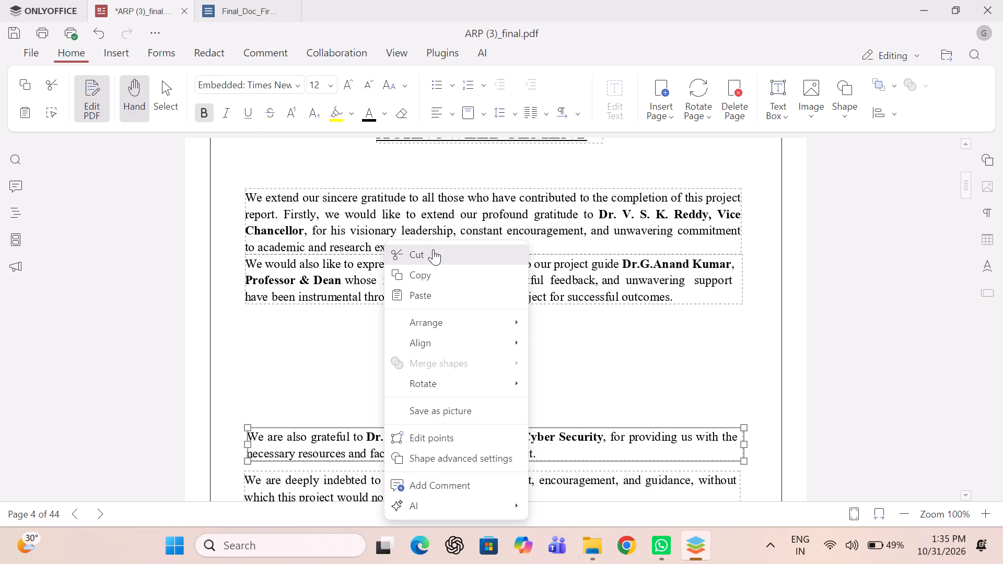
click(433, 249)
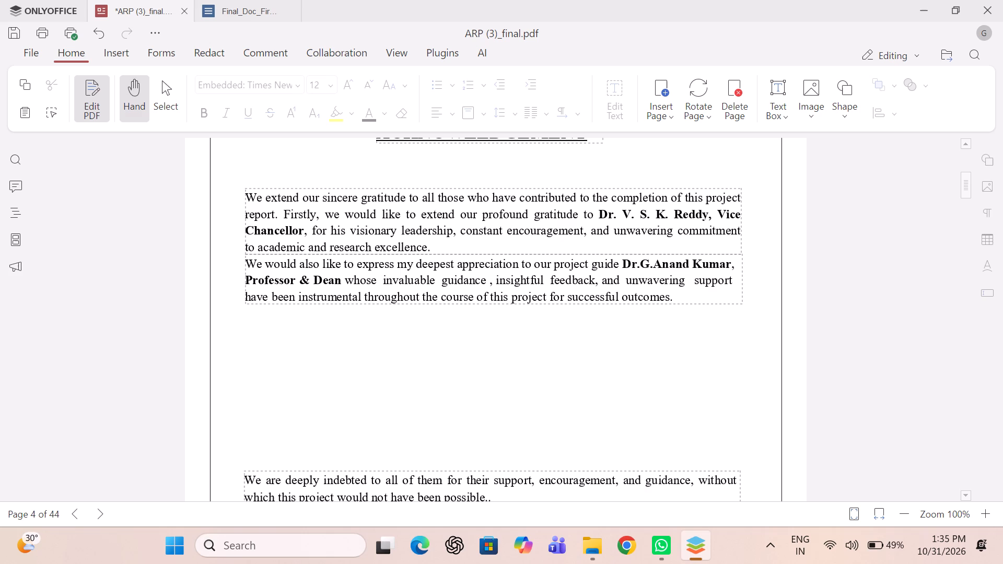
click(393, 469)
right_click(393, 469)
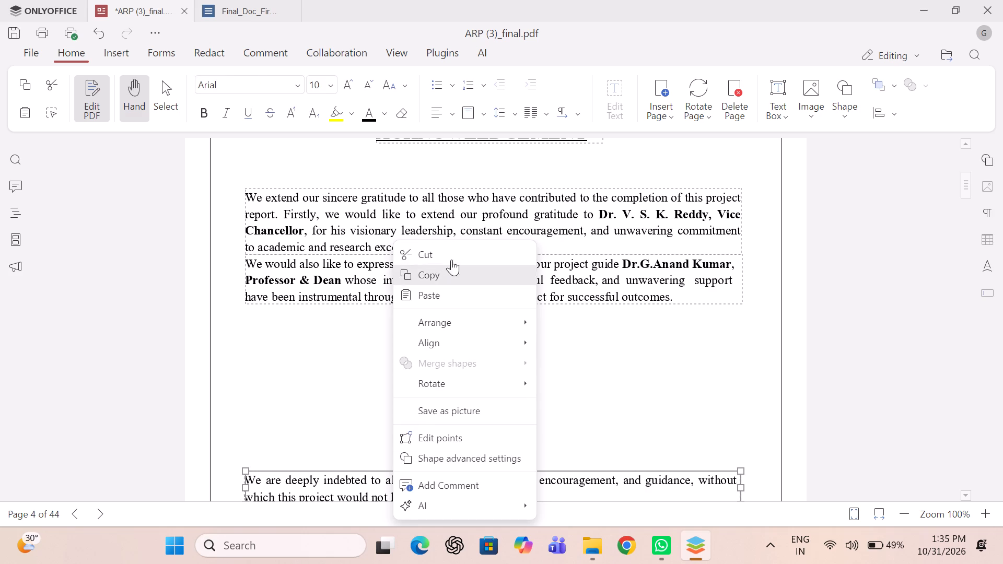
click(442, 250)
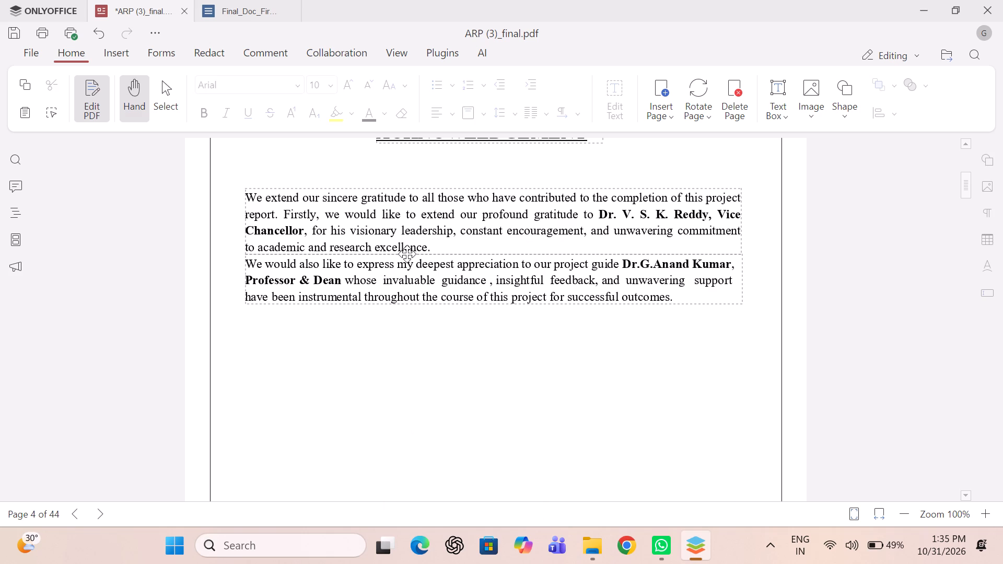
Cut the old project guide paragraph box from the acknowledgement page.
click(408, 253)
right_click(408, 253)
click(427, 250)
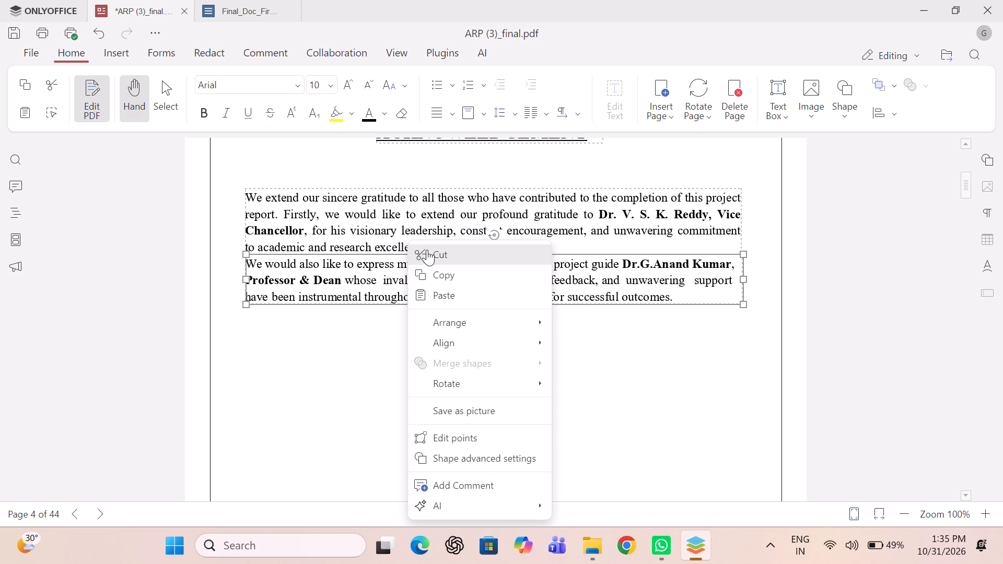
Copy the HOD Cyber Security paragraph from Final_Doc_First_4_Pages (1).docx into the PDF's text box below the Vice Chancellor paragraph, separated by a blank line.
click(433, 253)
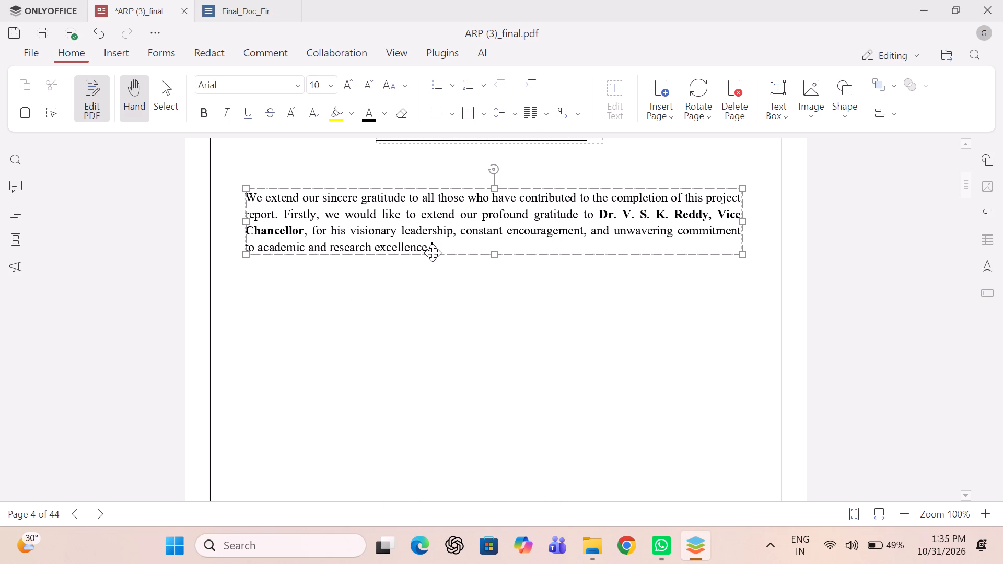
key(Return)
click(216, 0)
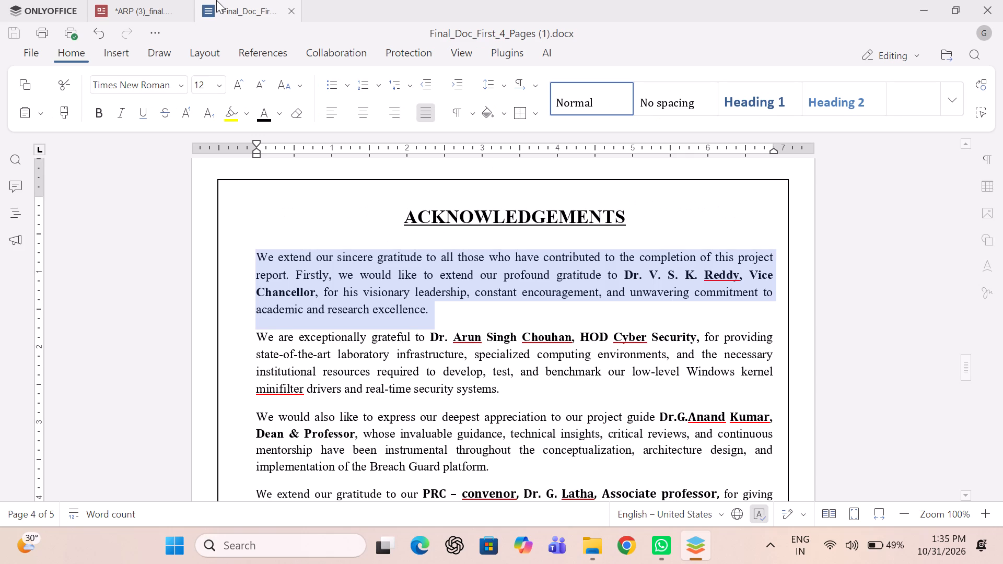
drag(255, 334, 506, 392)
key(ctrl+c)
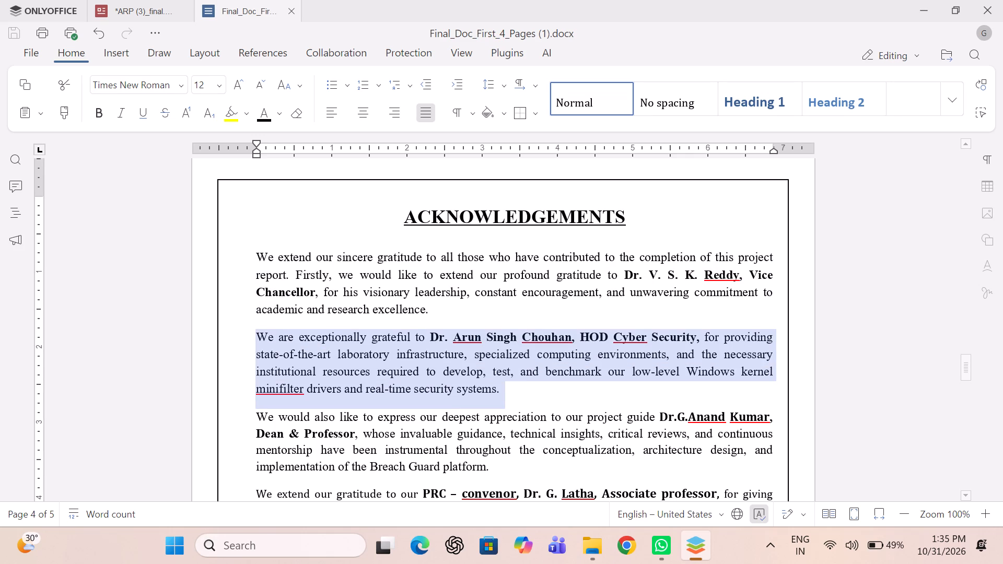
click(150, 0)
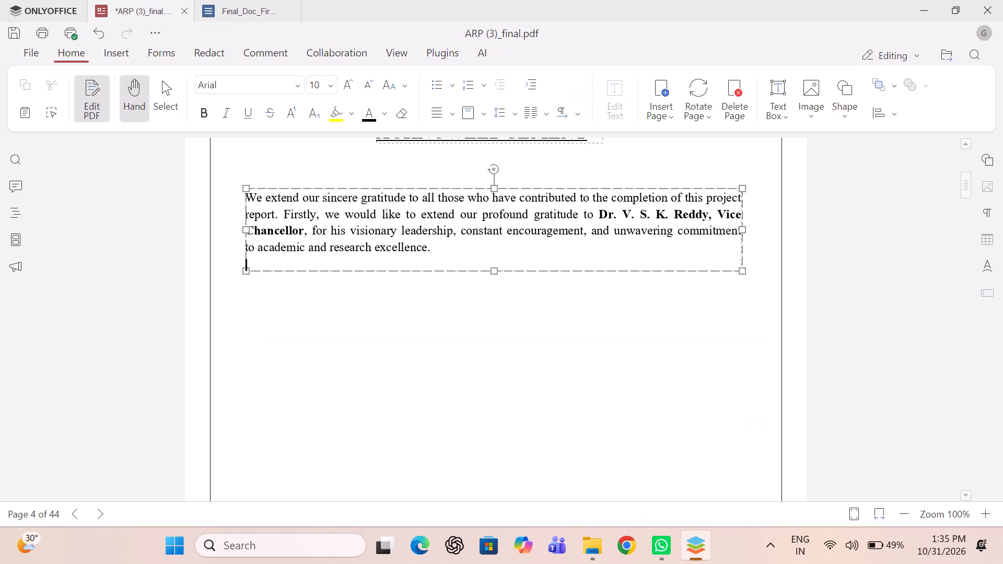
key(ctrl+v)
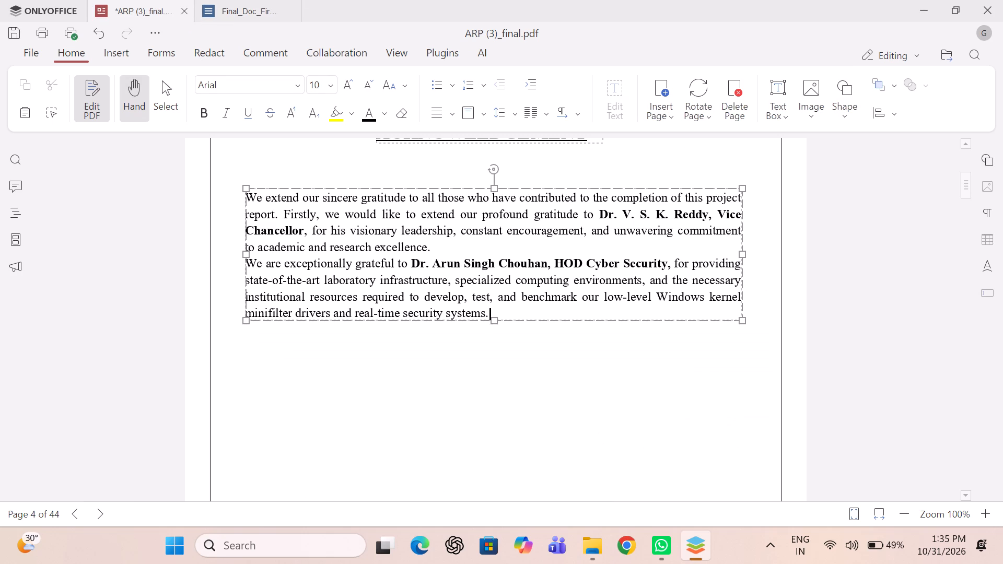
drag(488, 312, 232, 260)
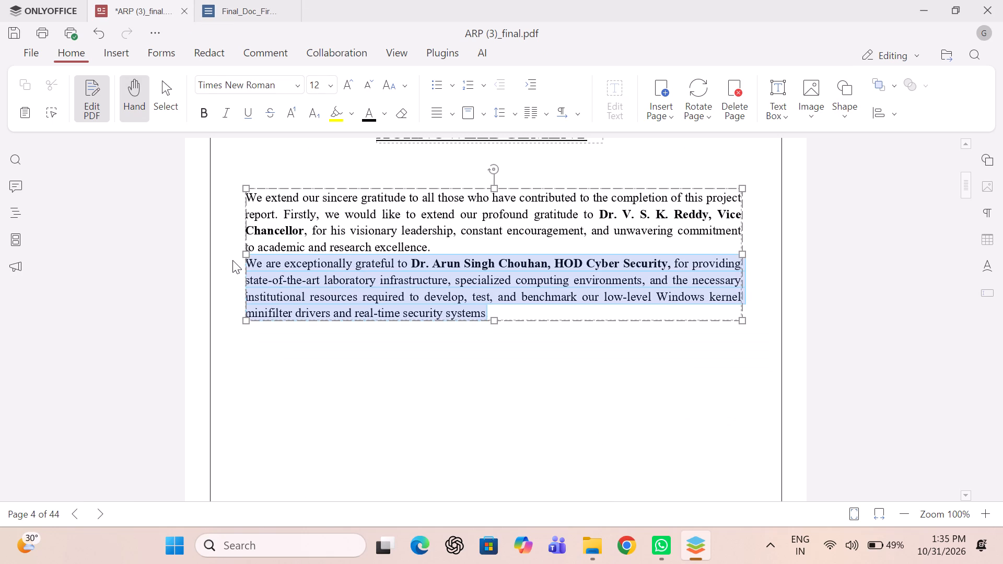
click(433, 248)
key(Return)
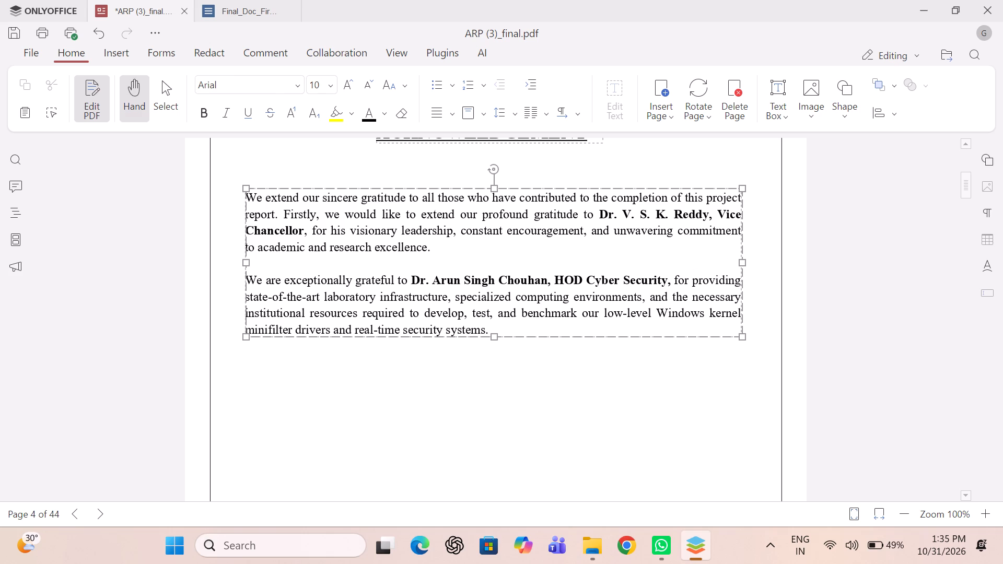
Copy the project guide paragraph from the Word document into the PDF's text box below the HOD Cyber Security paragraph, leaving a blank line between them.
click(216, 0)
scroll(428, 344, down, 1)
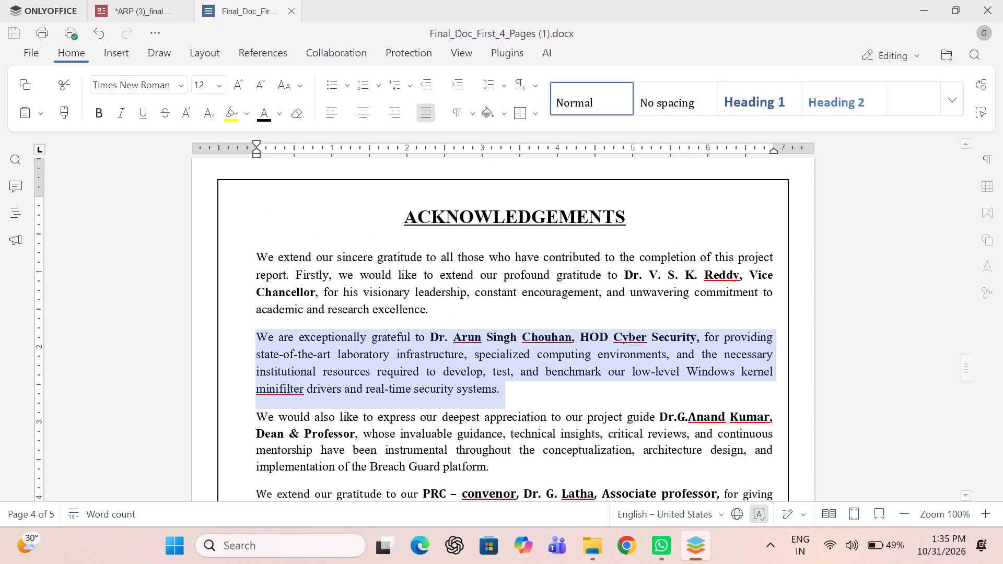
scroll(428, 344, down, 1)
drag(493, 391, 270, 350)
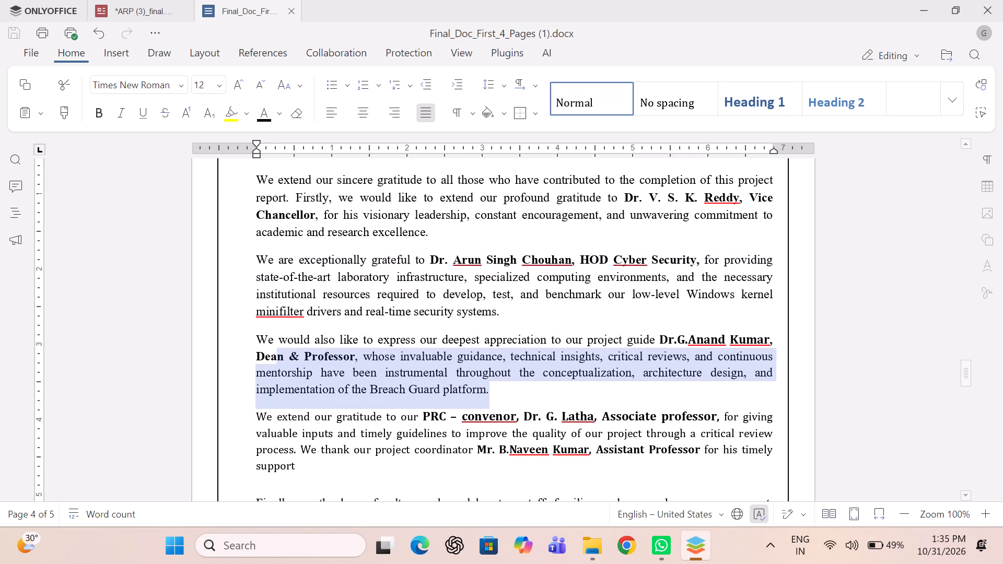
drag(270, 350, 248, 342)
key(ctrl+c)
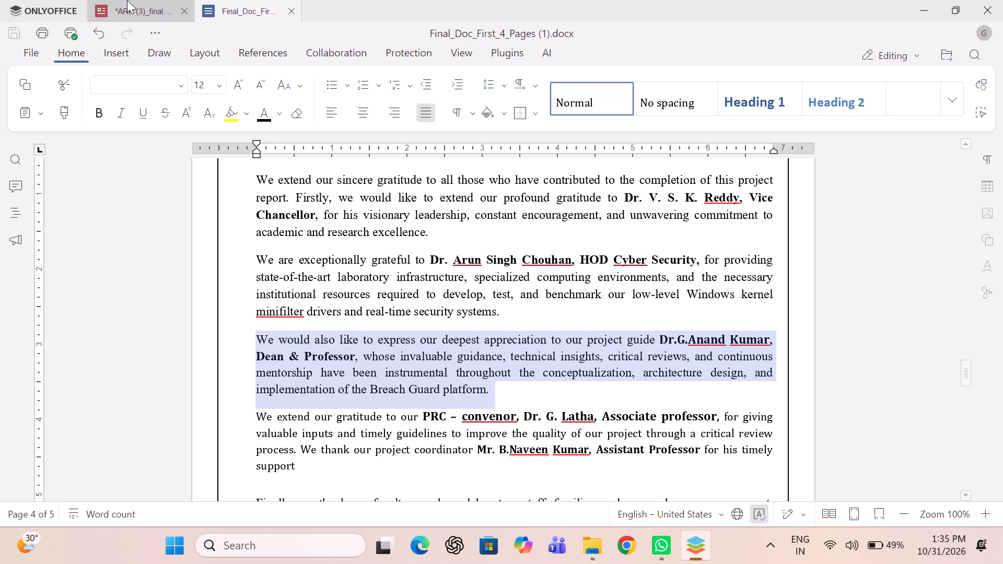
click(127, 0)
click(504, 327)
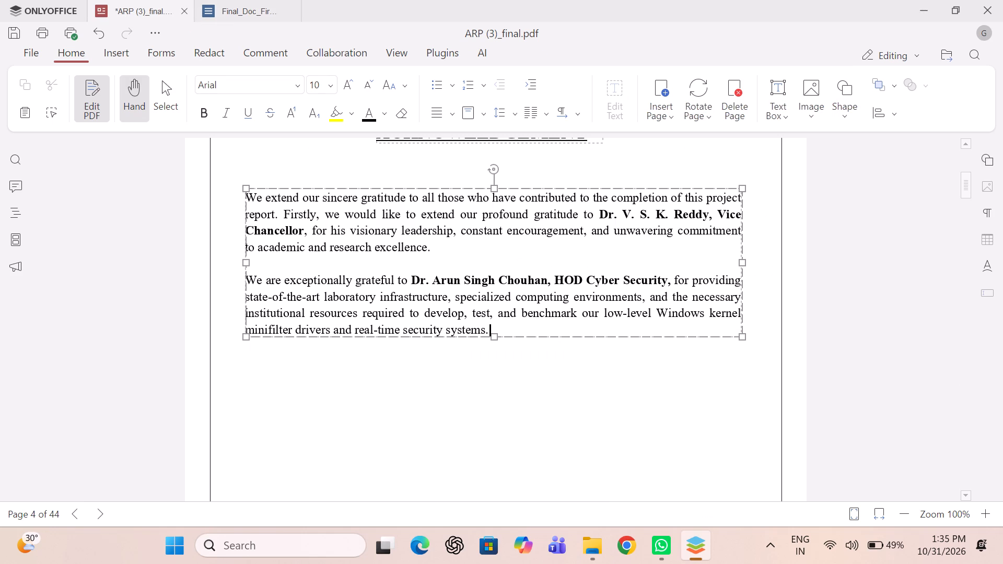
key(Return)
key(Return)
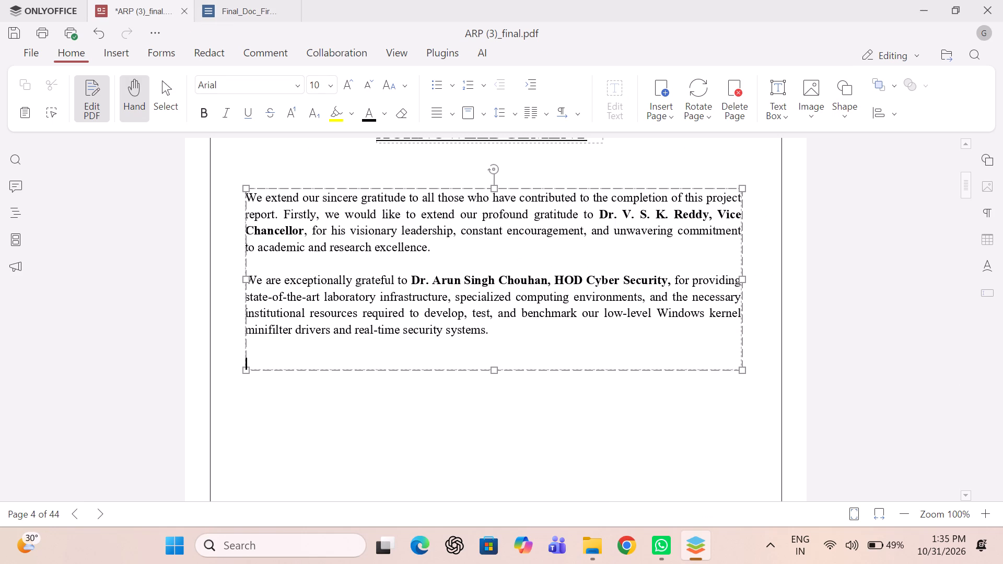
key(ctrl+v)
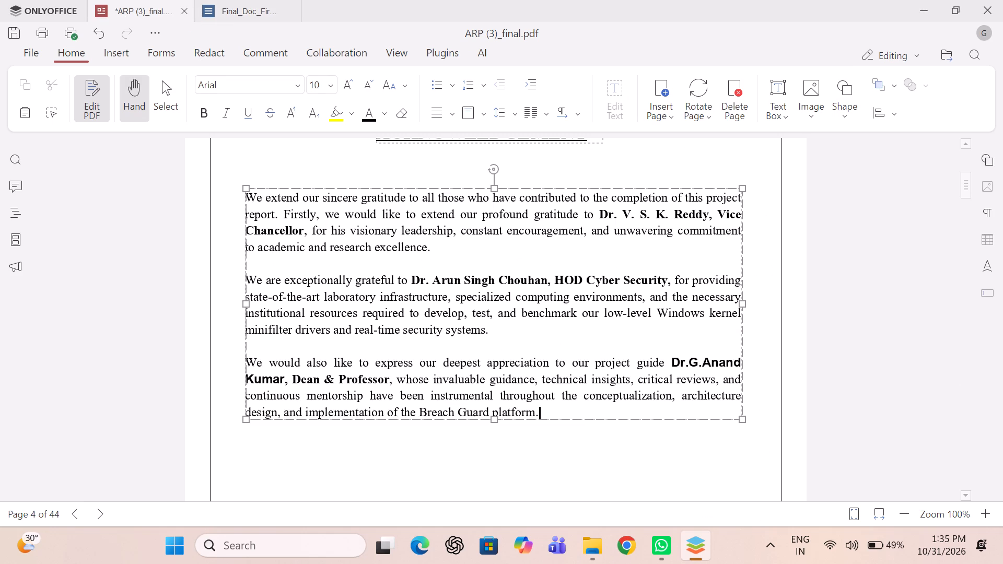
Remove the blank lines separating the three acknowledgement paragraphs on page 4.
click(257, 266)
key(BackSpace)
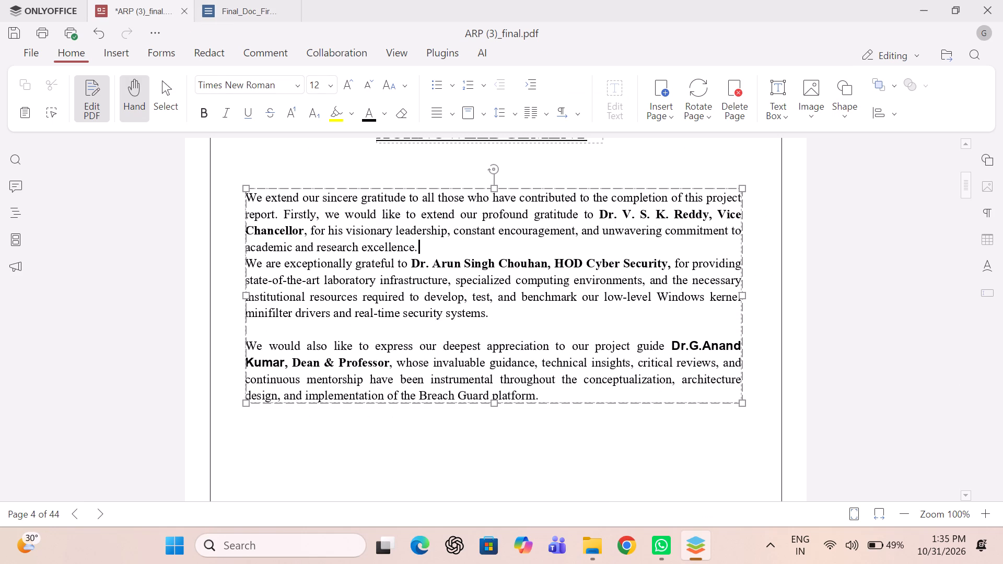
click(254, 327)
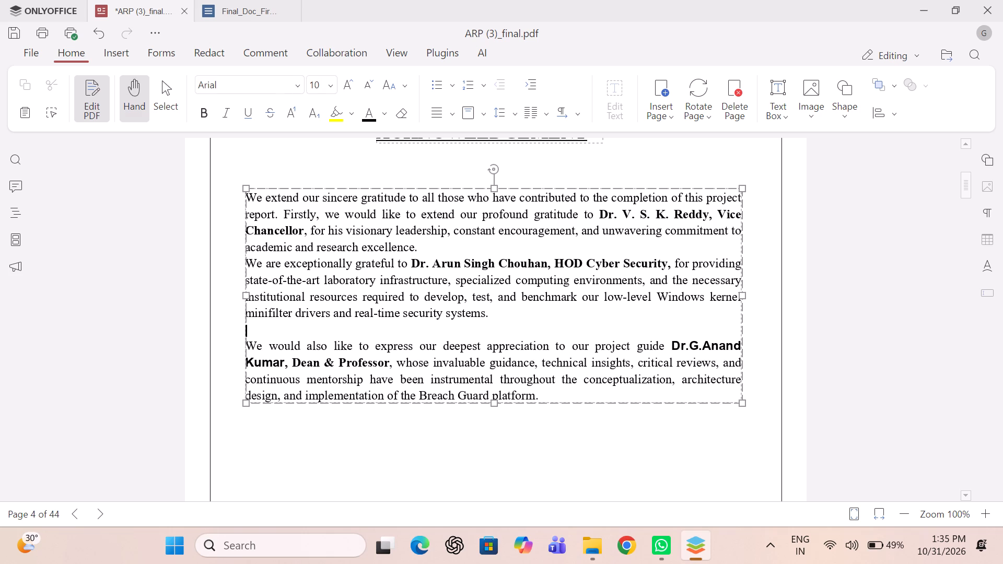
key(BackSpace)
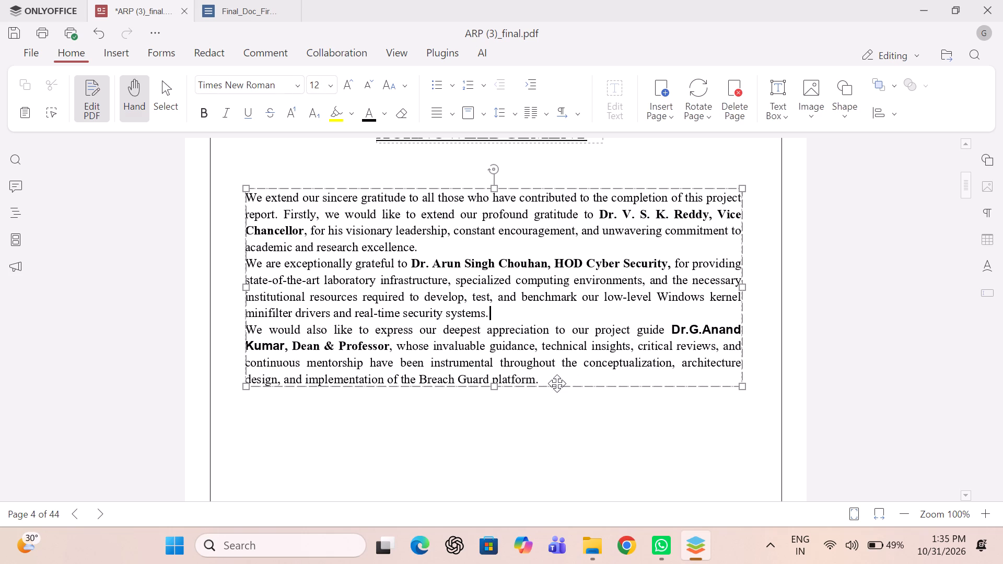
Copy the PRC-convenor paragraph from Final_Doc_First_4_Pages (1).docx and paste it on a new line below the project-guide paragraph in the PDF.
click(538, 375)
key(Return)
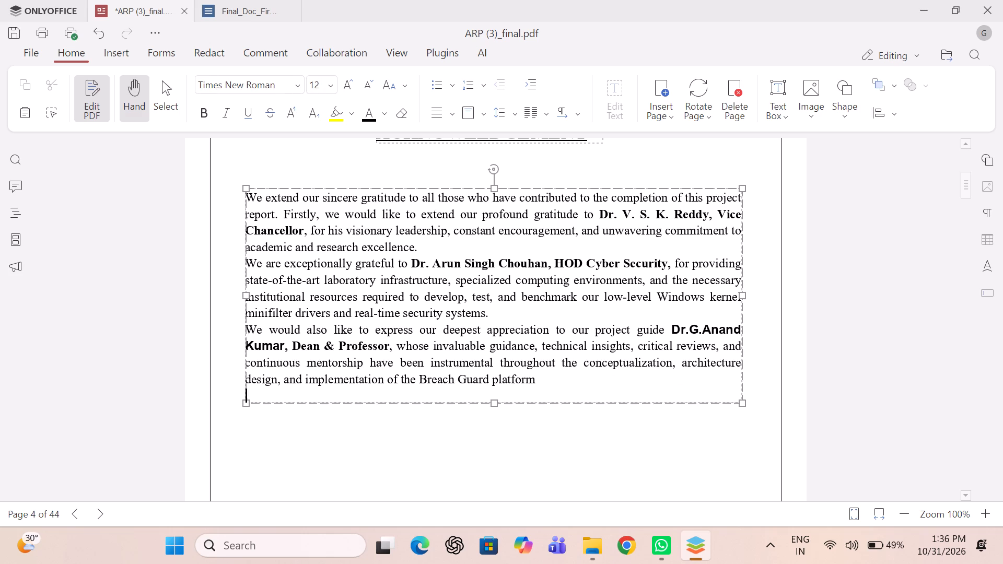
click(247, 0)
scroll(408, 412, down, 1)
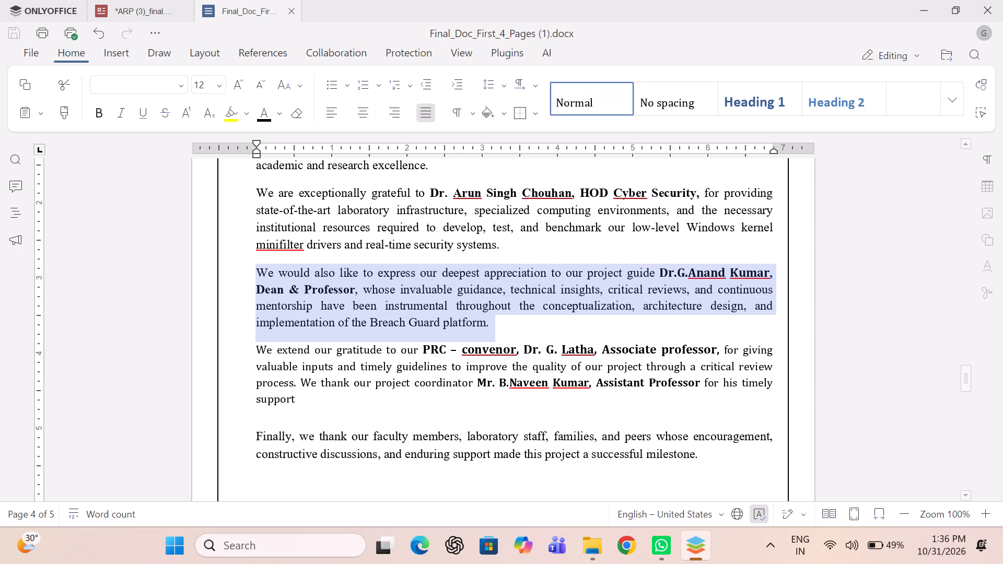
click(304, 403)
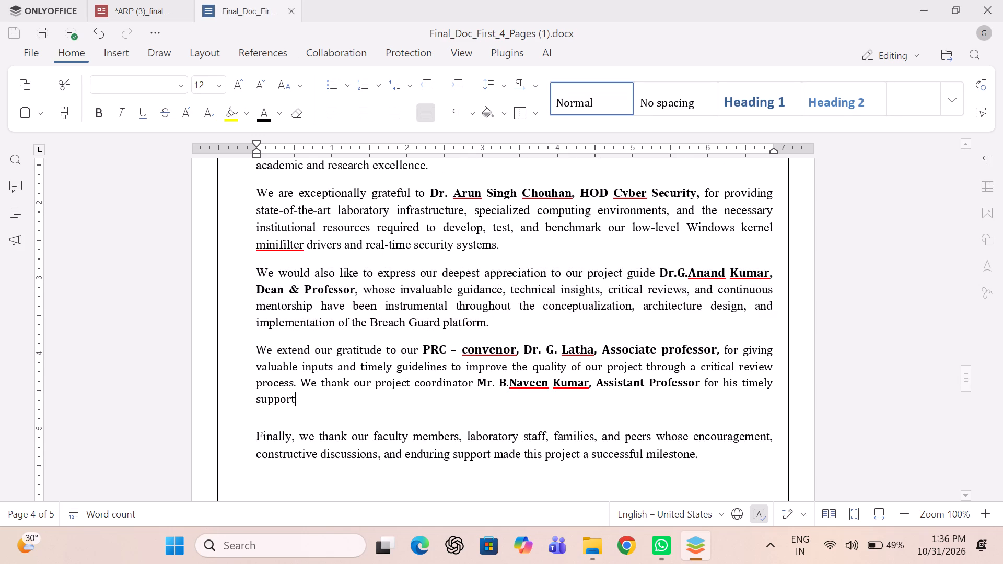
drag(304, 403, 254, 353)
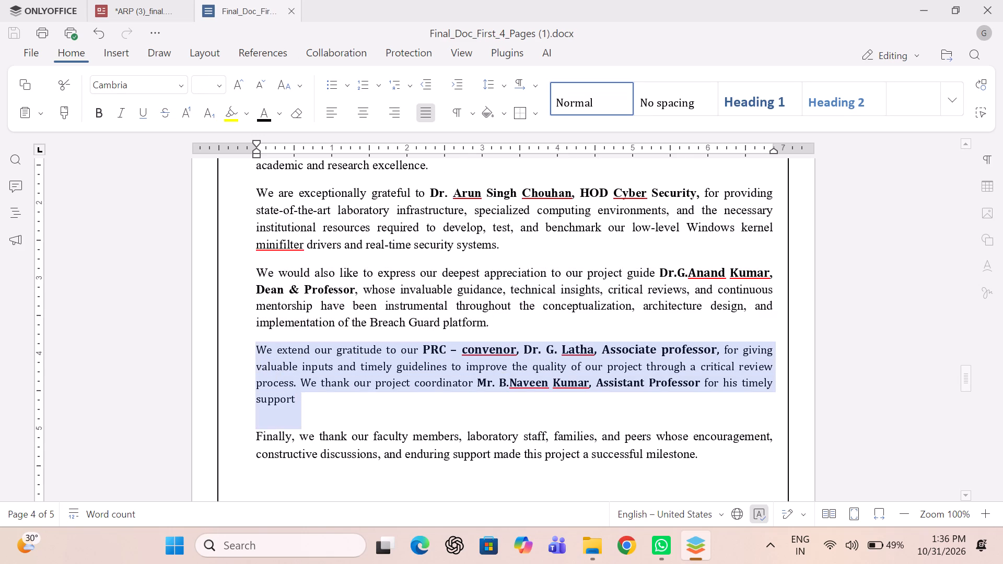
key(ctrl+c)
click(134, 0)
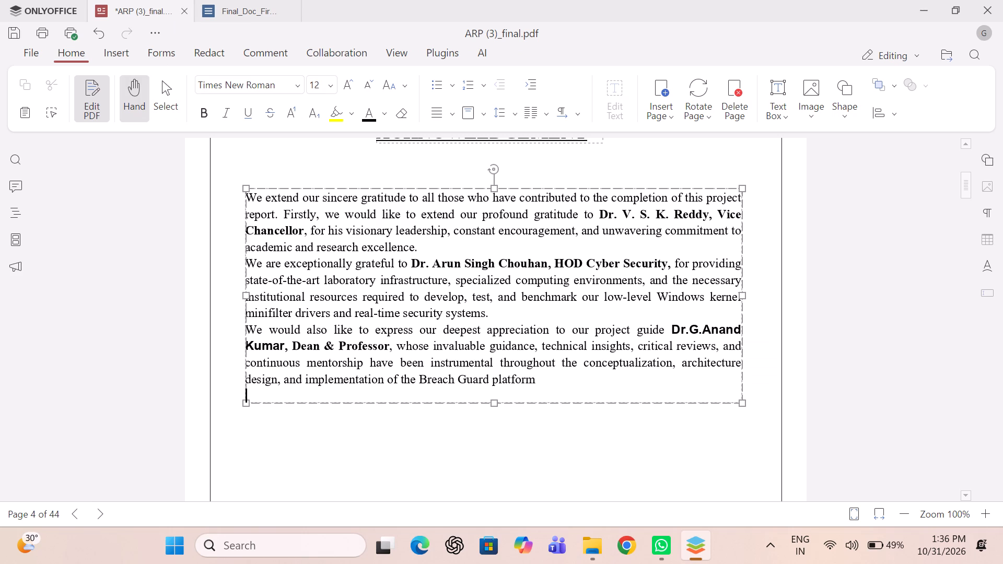
key(ctrl+v)
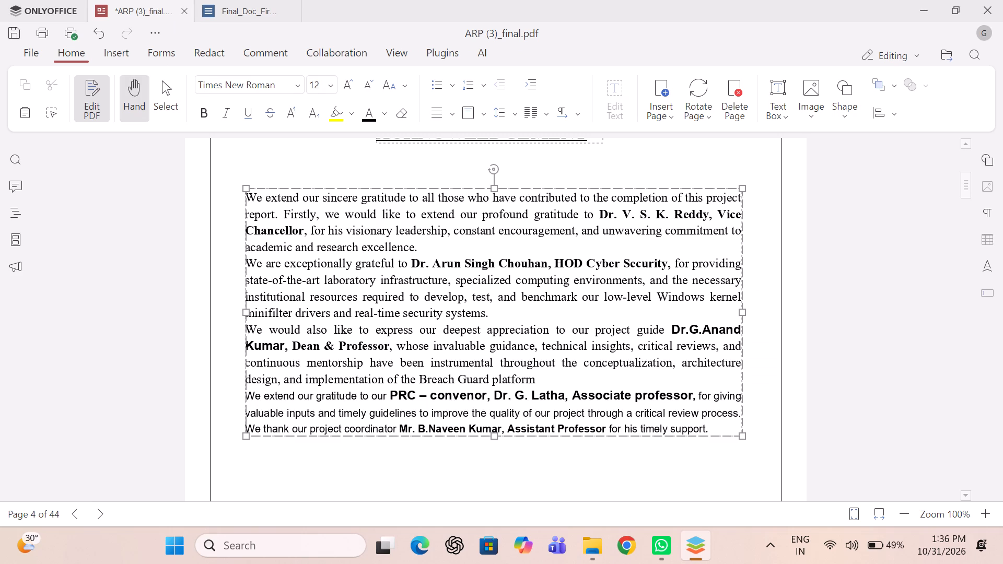
Format the whole pasted PRC-convenor paragraph in Times New Roman, size 12.
drag(252, 396, 267, 401)
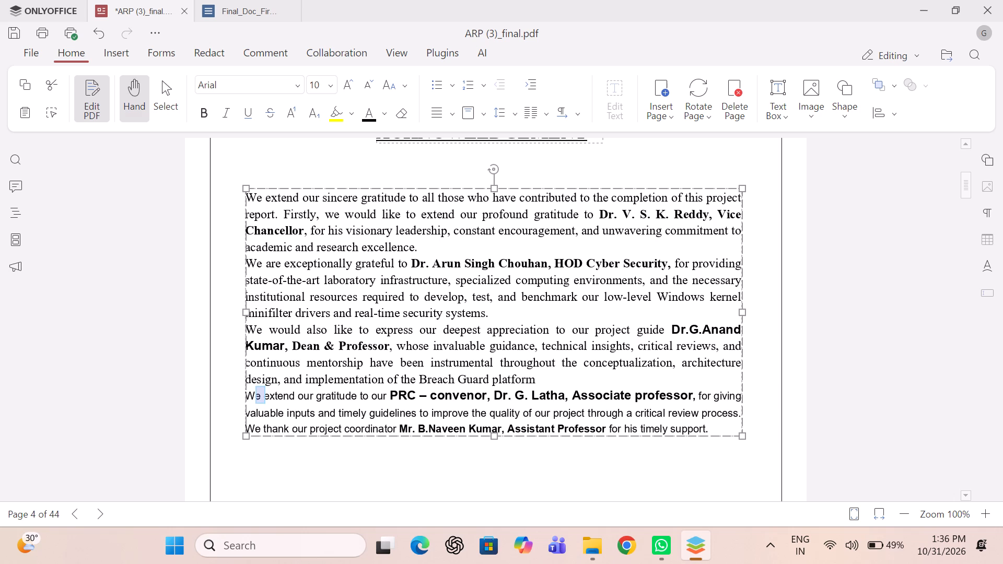
drag(710, 426, 244, 395)
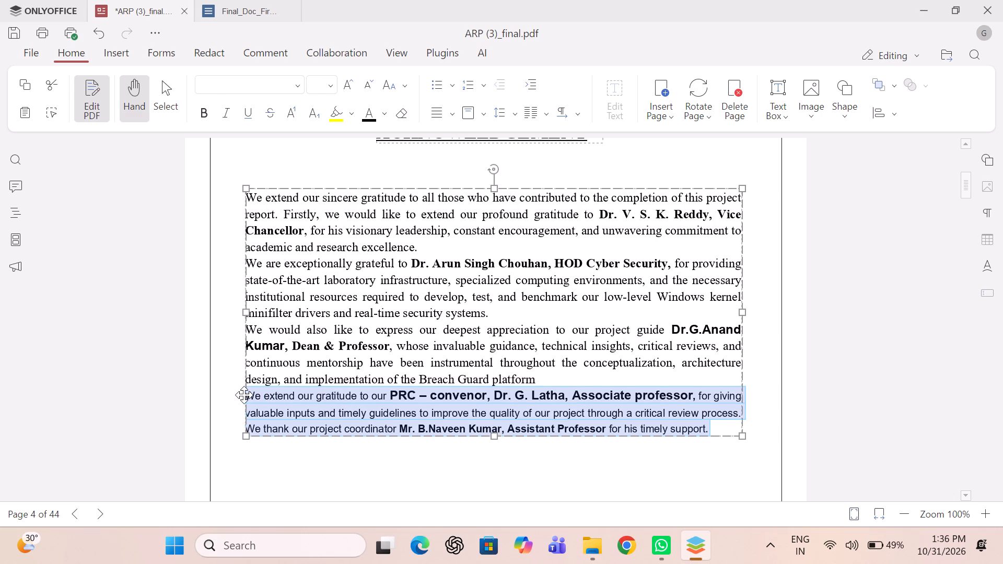
click(34, 59)
click(79, 54)
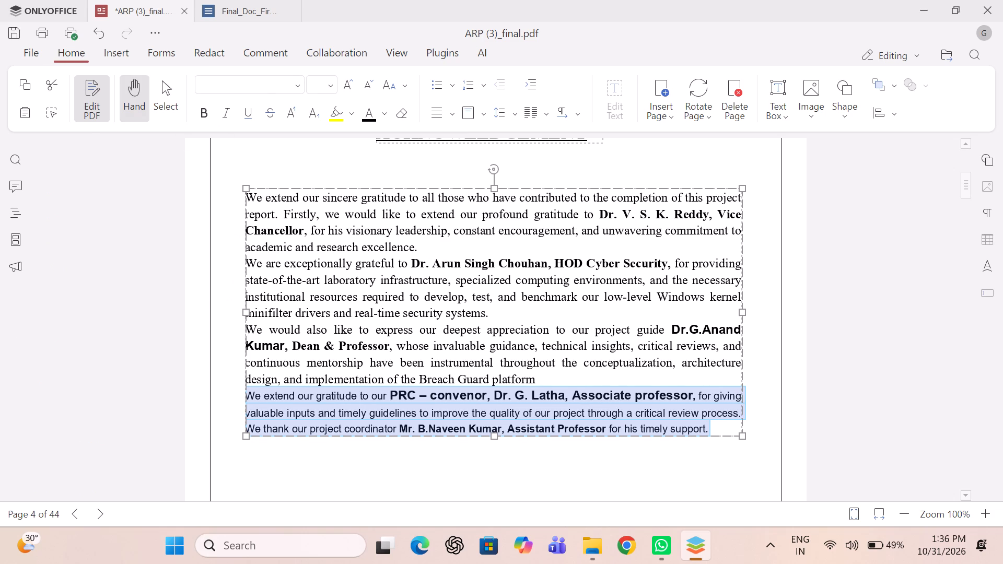
click(256, 84)
text(ti)
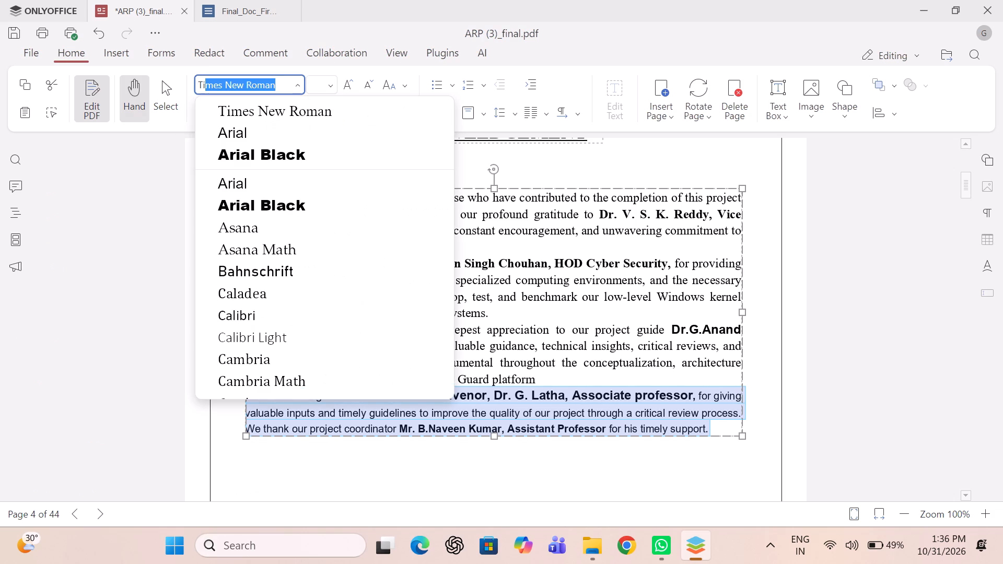
click(293, 108)
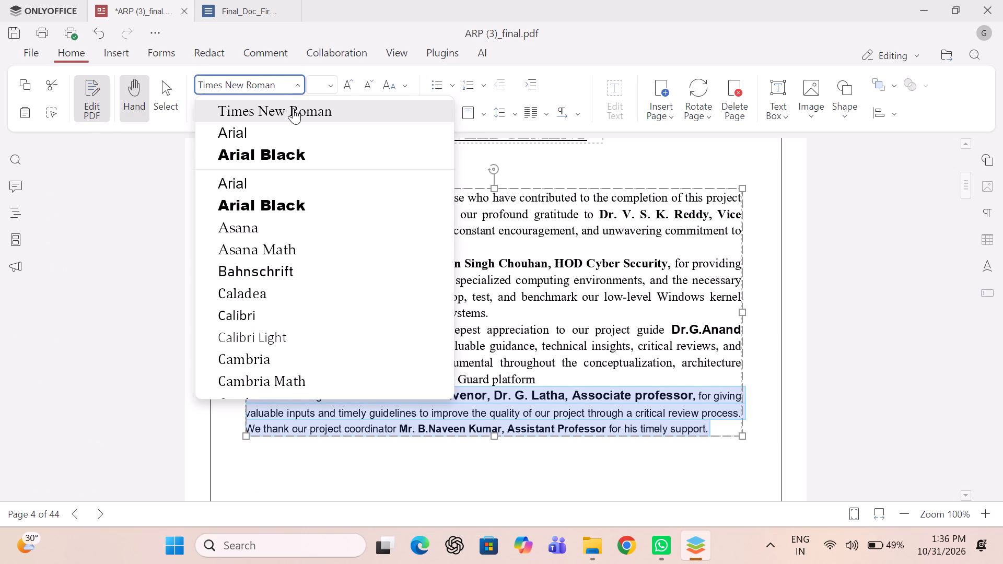
click(321, 83)
text(12)
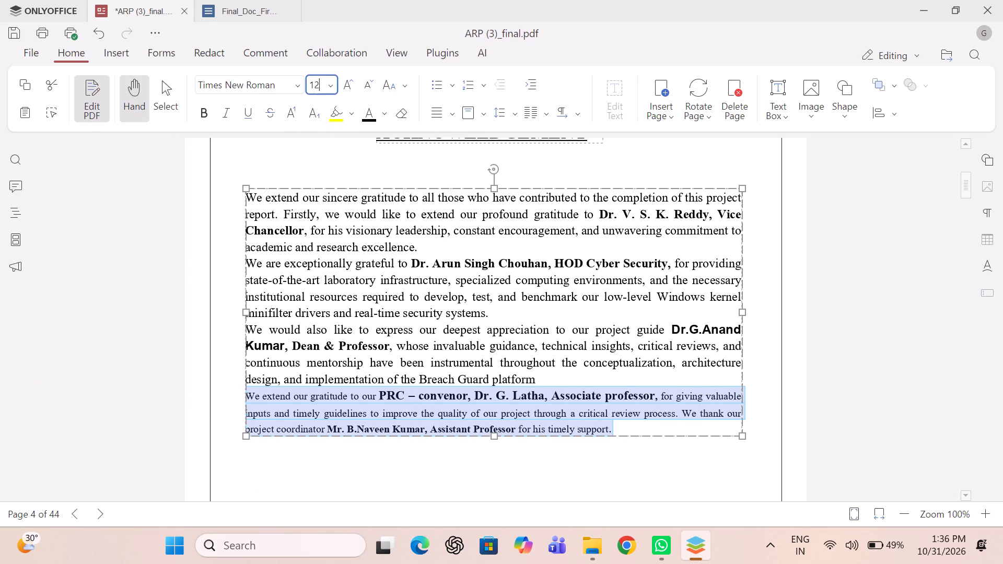
key(Return)
Add an empty line after the PRC-convenor paragraph at the end of the acknowledgement text.
click(361, 442)
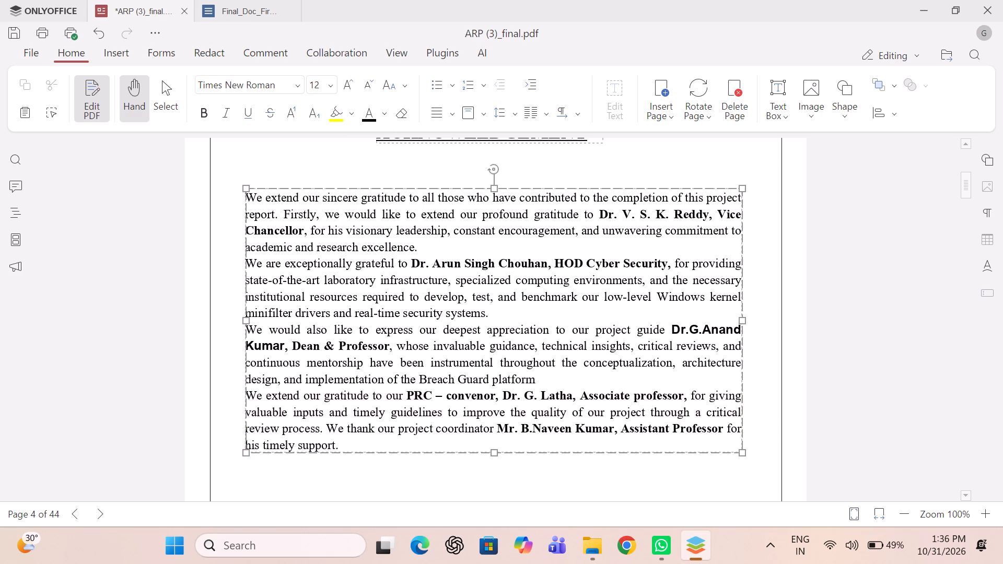
key(Return)
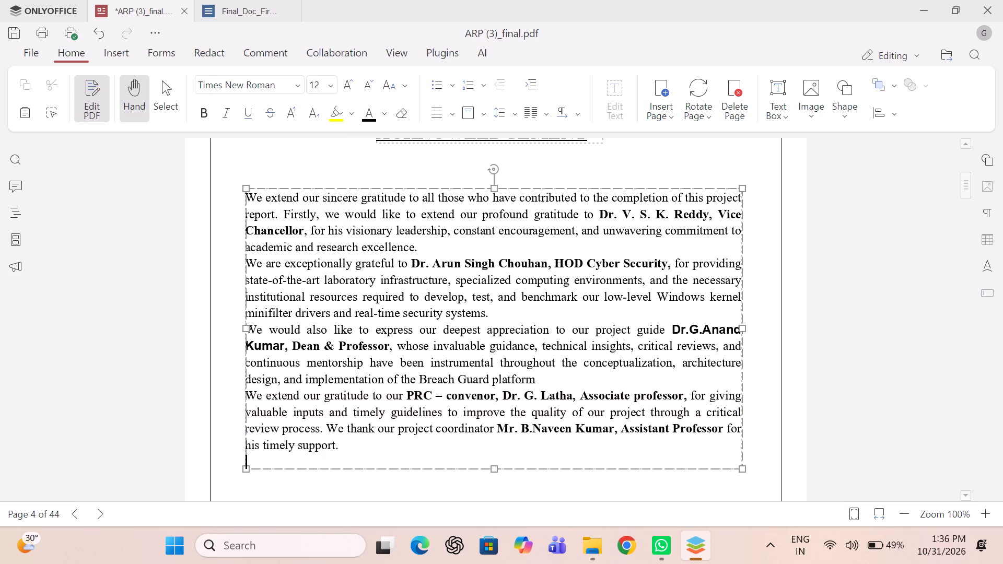
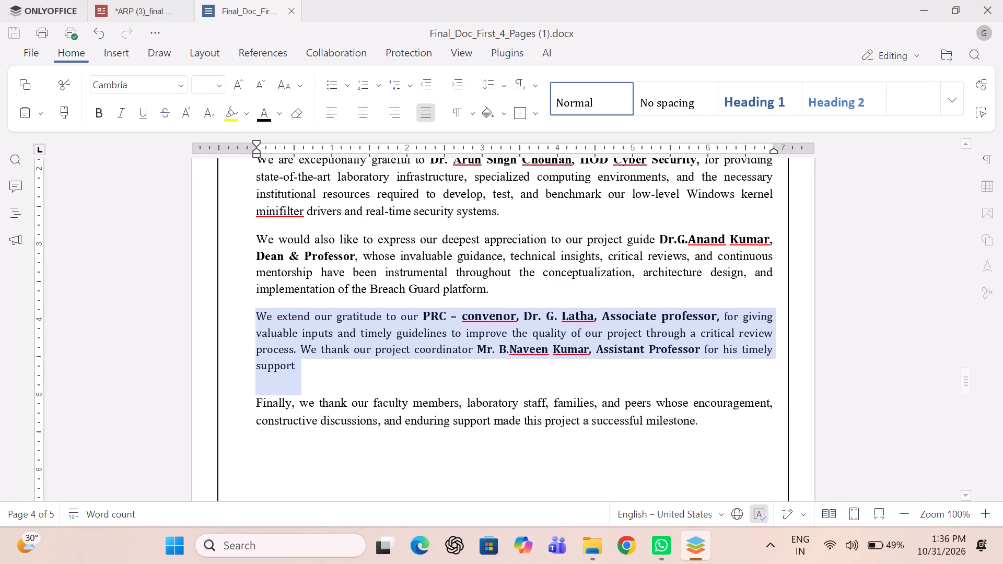
Copy the closing "Finally, we thank our faculty members" paragraph from the DOCX and paste it below the PRC-convenor paragraph in the PDF, separated by a blank line.
drag(702, 419, 233, 413)
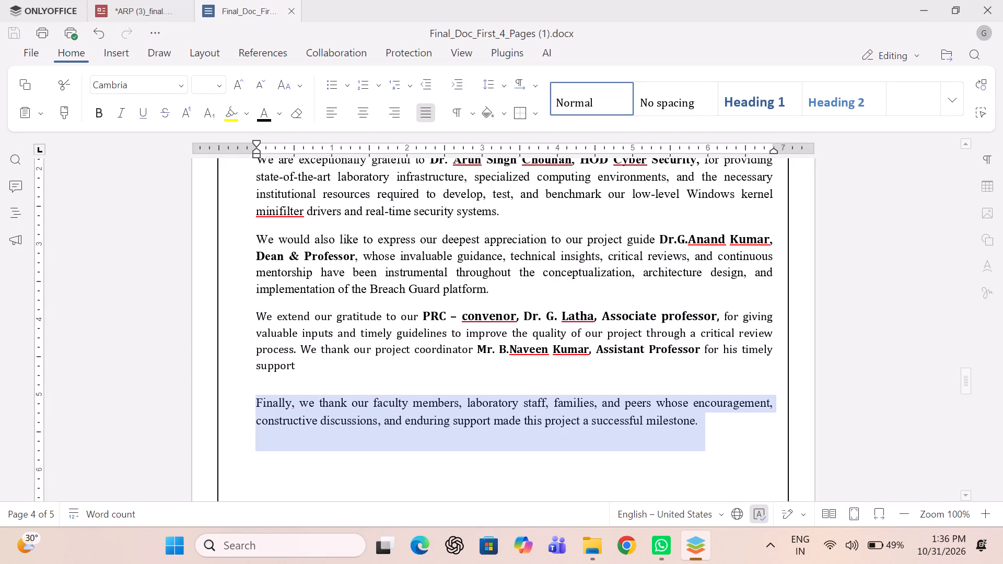
key(ctrl+c)
scroll(469, 317, down, 2)
scroll(469, 317, up, 1)
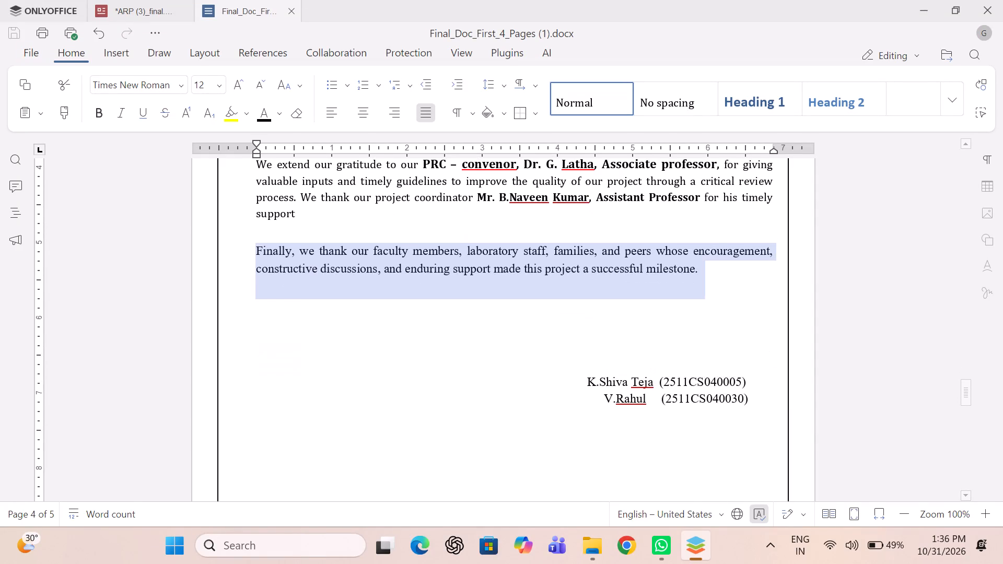
click(108, 0)
scroll(412, 330, down, 1)
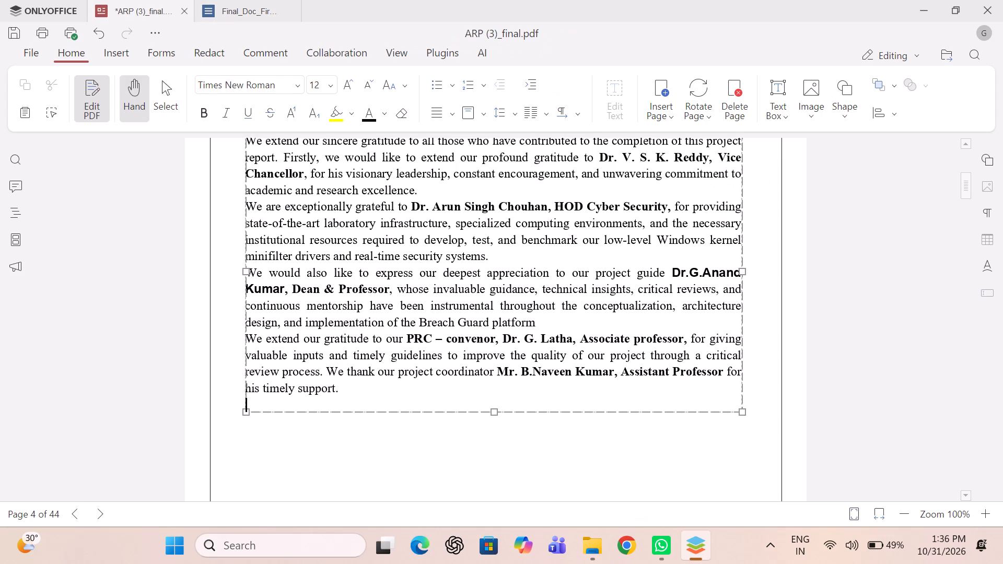
scroll(412, 330, down, 2)
scroll(367, 225, up, 2)
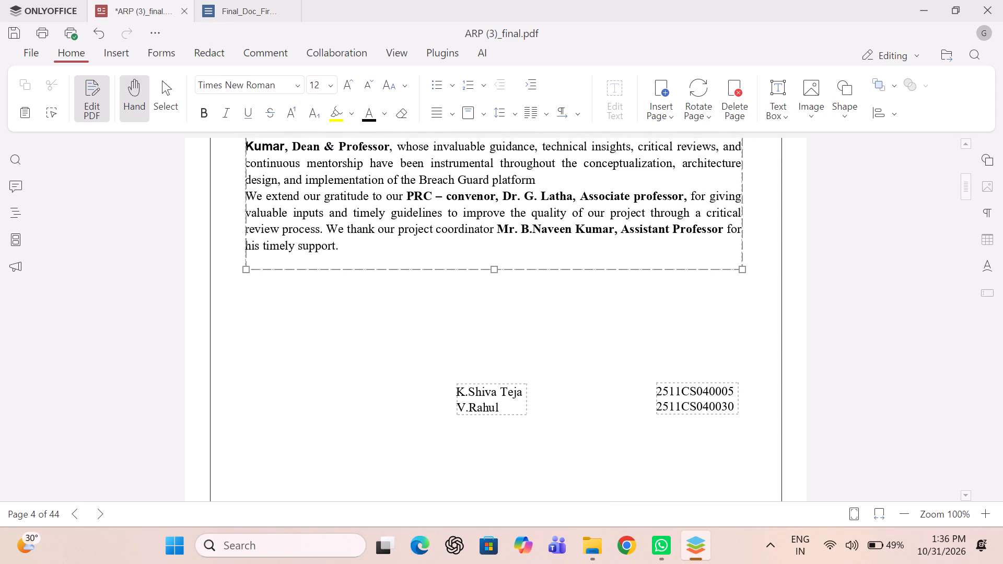
key(Return)
key(ctrl+v)
Insert a blank line after each of the first three acknowledgement paragraphs: Vice Chancellor, HOD and project guide.
scroll(484, 249, up, 1)
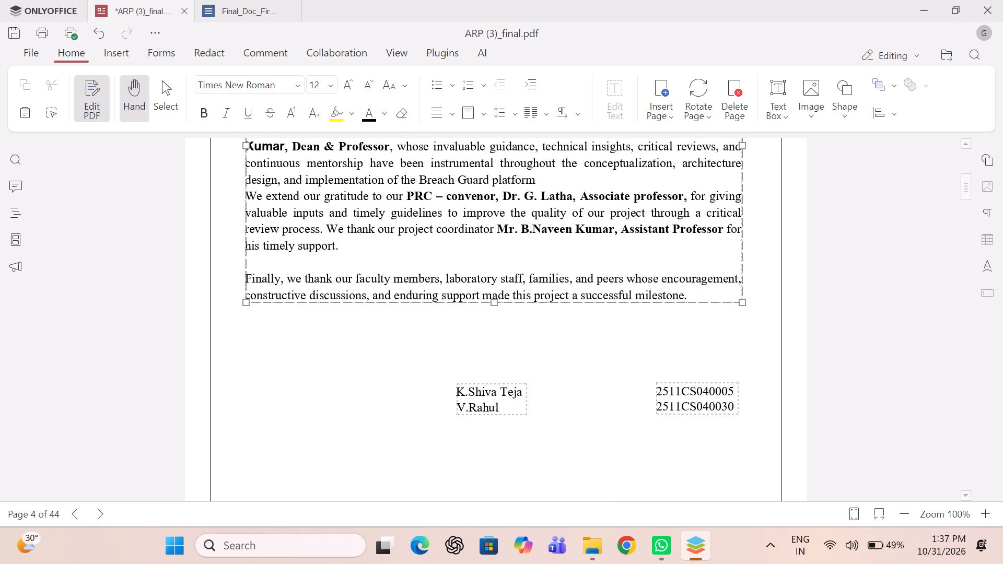
scroll(484, 249, up, 1)
click(540, 199)
key(Return)
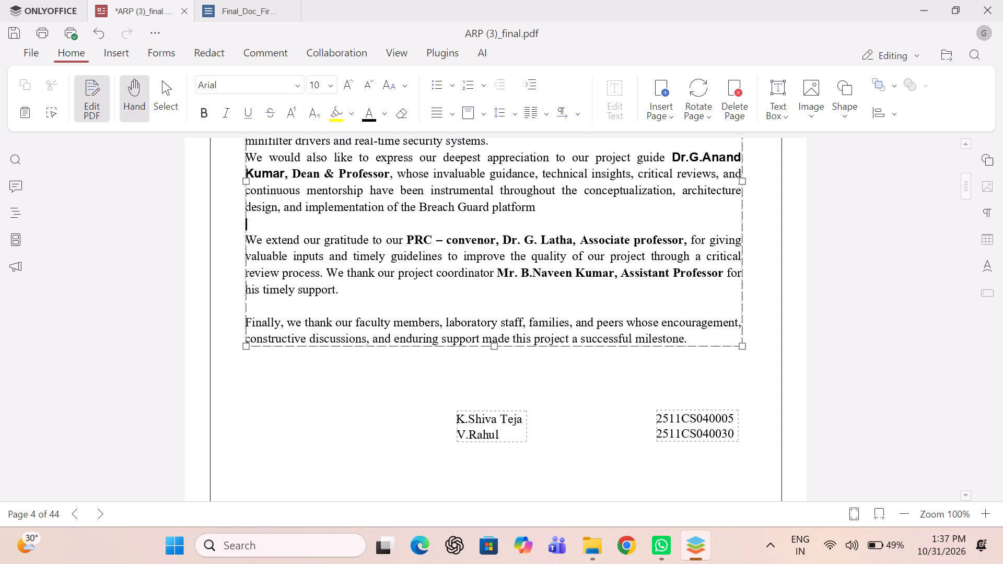
scroll(540, 199, up, 1)
click(485, 193)
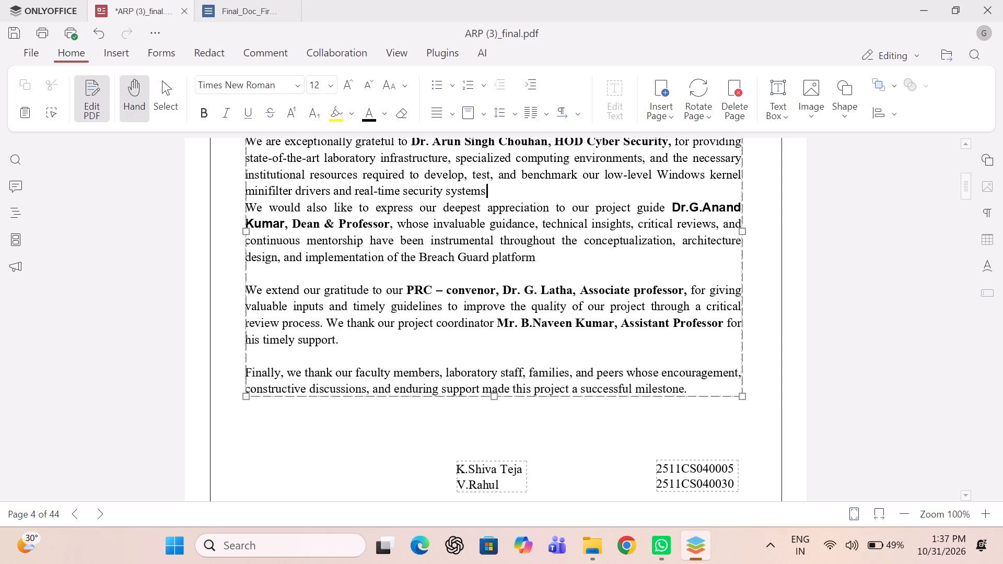
key(Return)
scroll(485, 193, up, 2)
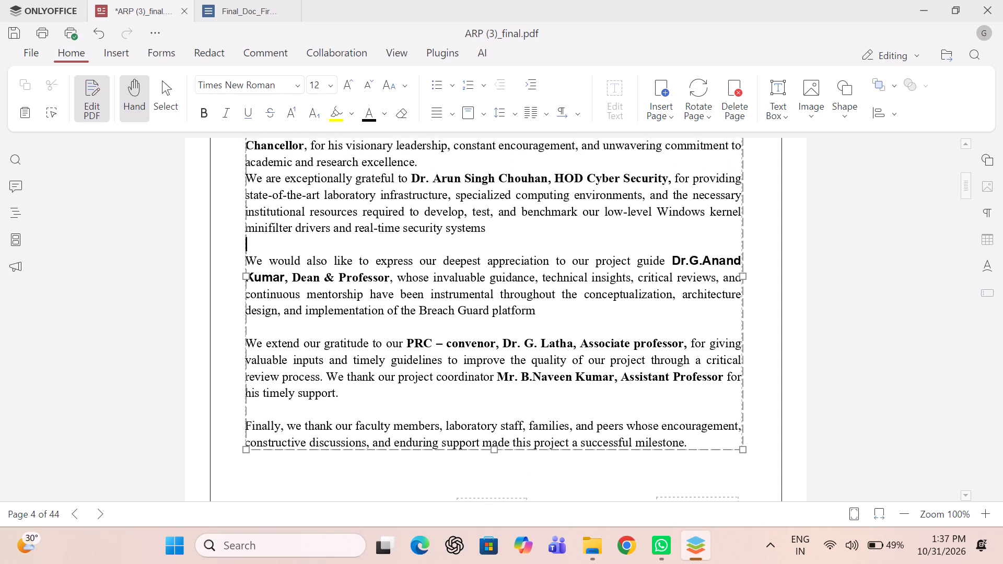
click(421, 161)
key(Return)
Compare the acknowledgement page in the PDF with the acknowledgements in Final_Doc_First_4_Pages (1).docx.
scroll(421, 161, up, 1)
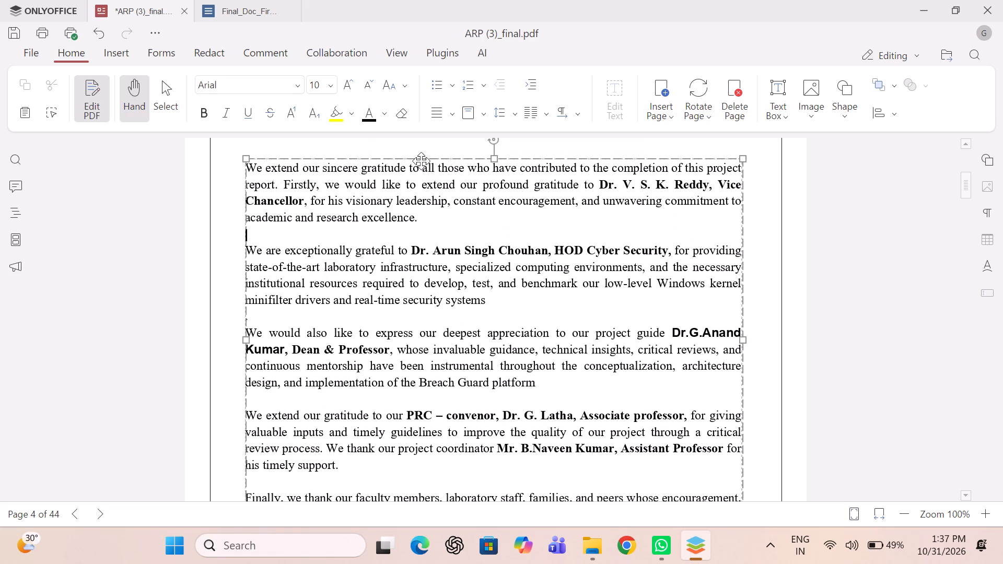
scroll(421, 161, up, 1)
scroll(468, 343, down, 3)
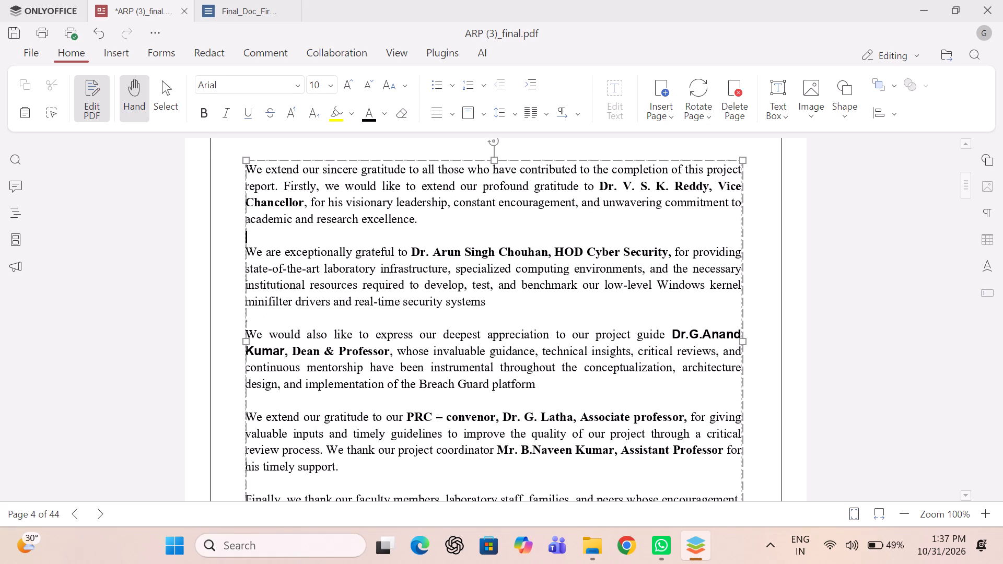
scroll(468, 343, down, 1)
scroll(432, 310, down, 2)
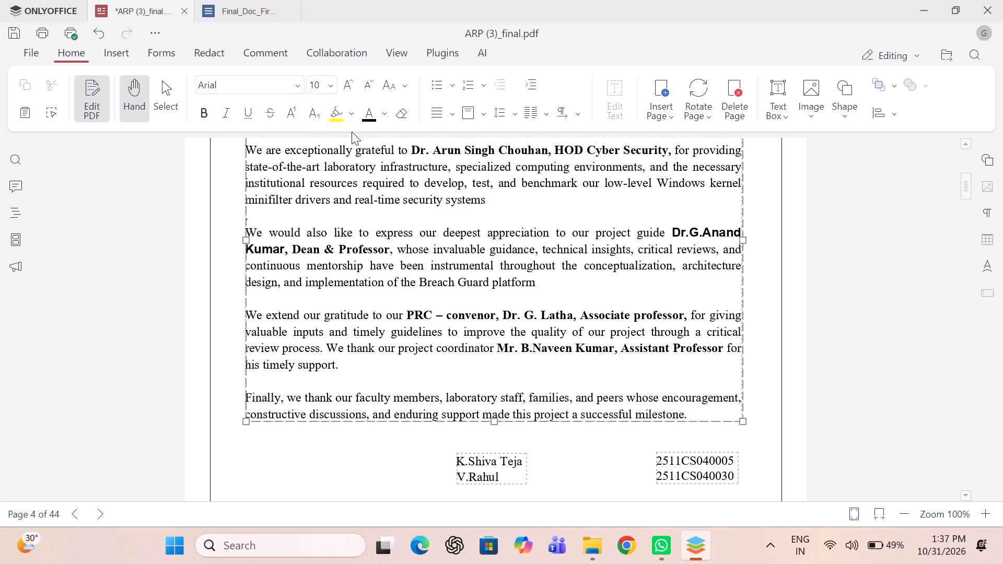
click(224, 0)
scroll(411, 347, up, 3)
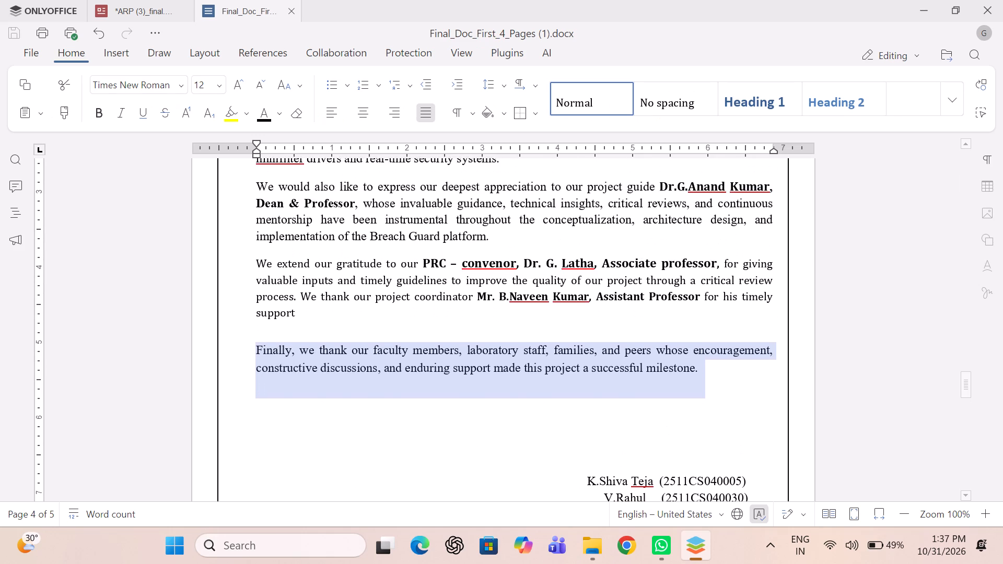
scroll(411, 347, up, 3)
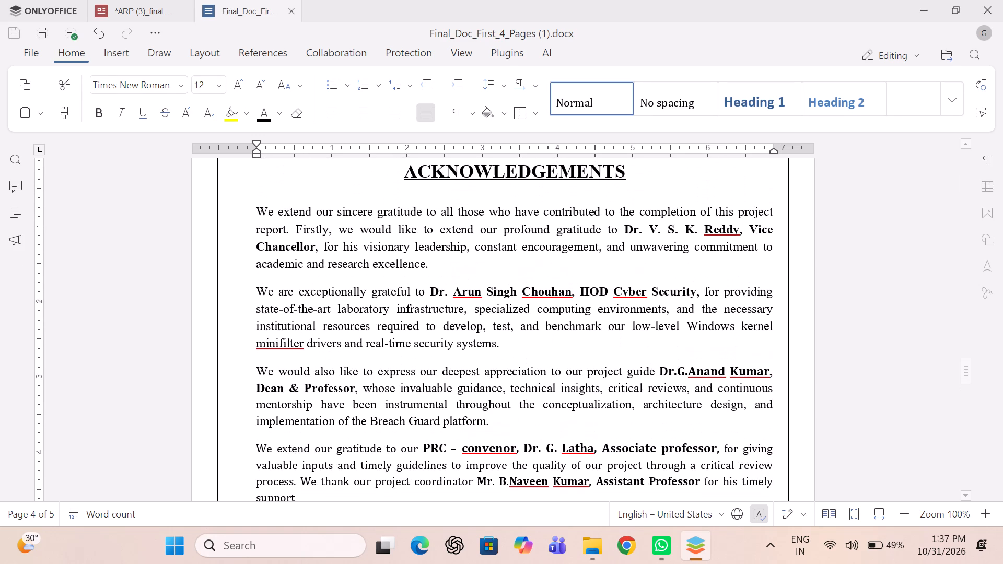
scroll(366, 385, down, 2)
click(159, 0)
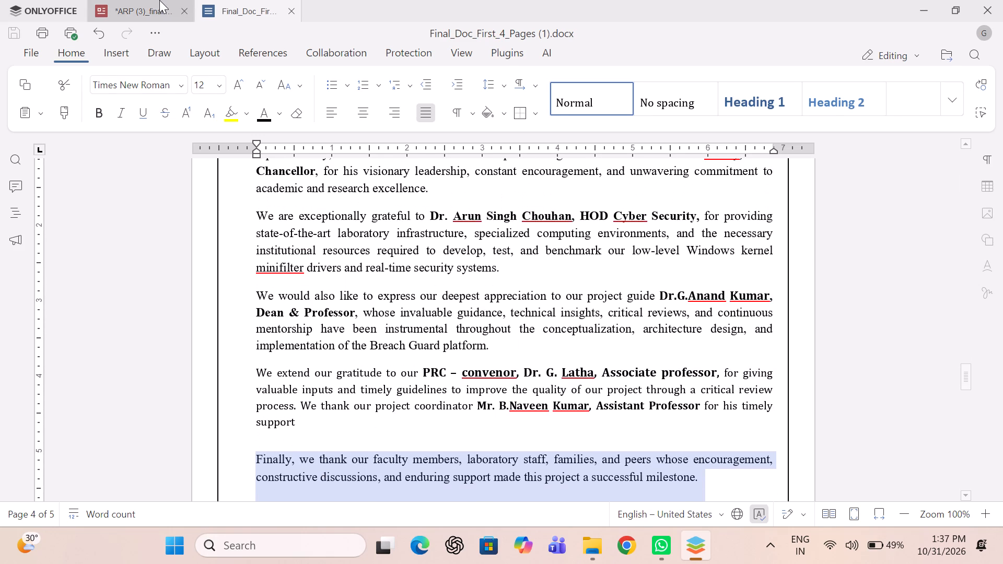
scroll(344, 260, up, 2)
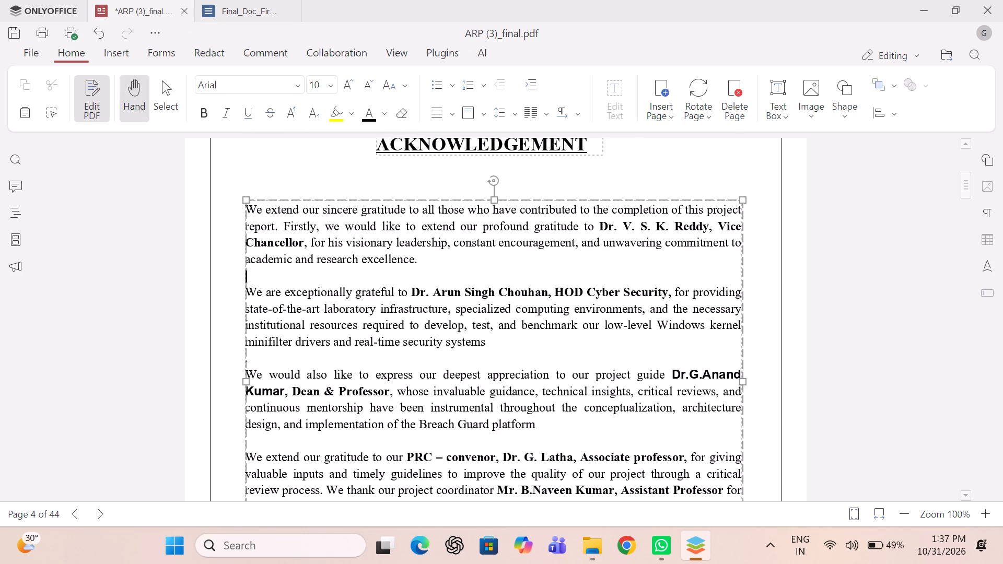
Format the entire acknowledgement text box in Times New Roman, size 12.
scroll(344, 260, down, 1)
click(286, 197)
key(ctrl+a)
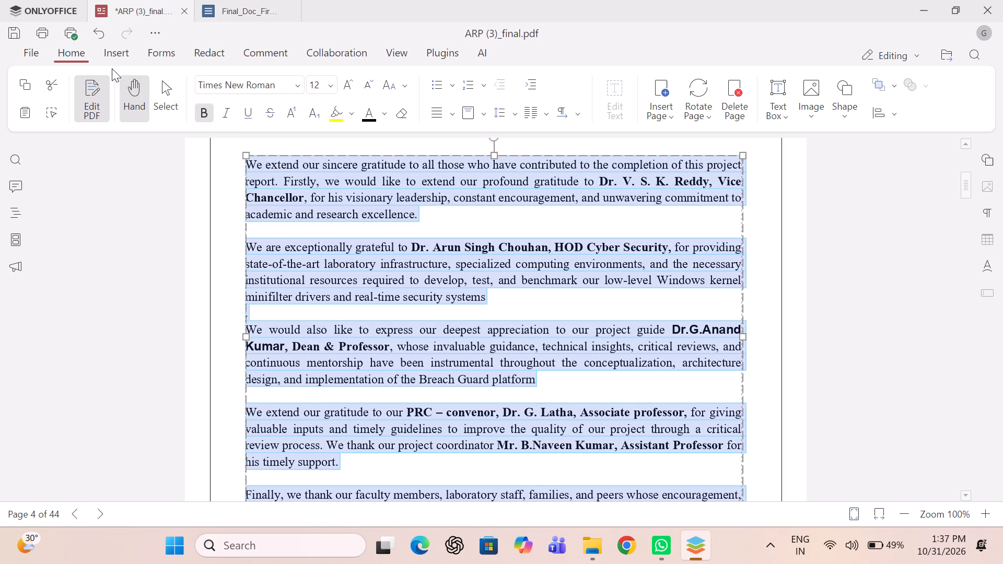
click(288, 84)
key(Return)
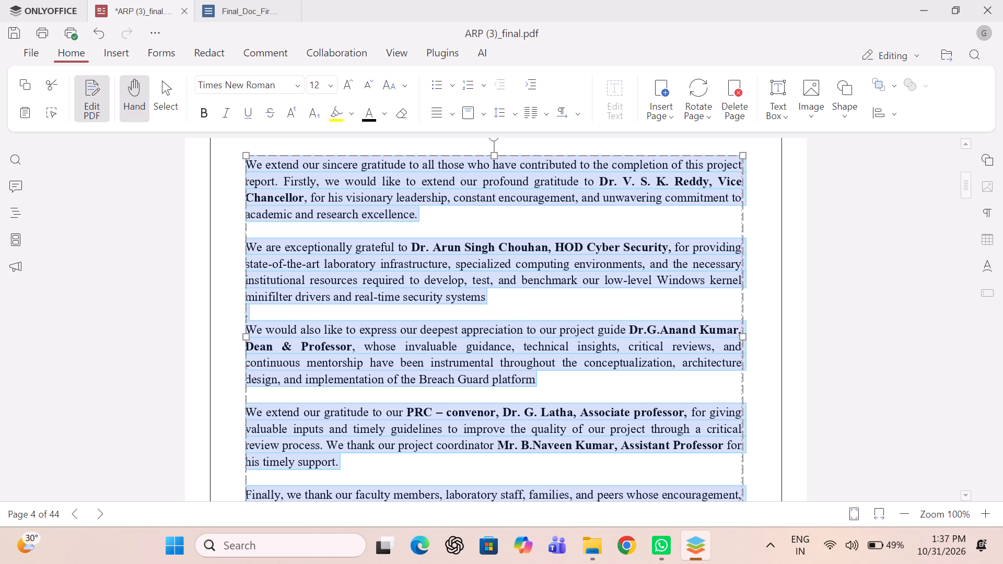
click(582, 384)
scroll(582, 384, down, 1)
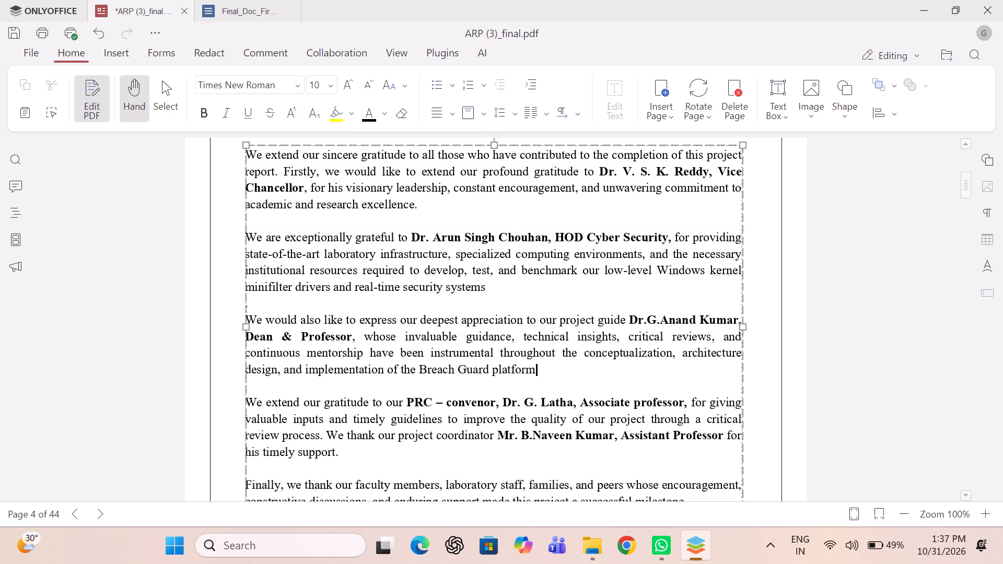
scroll(582, 384, down, 1)
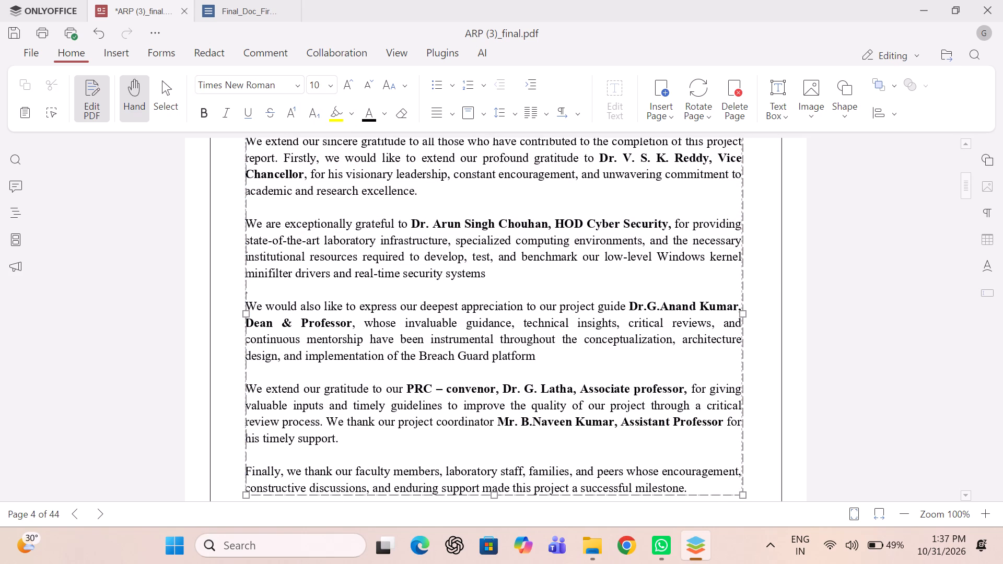
key(ctrl+a)
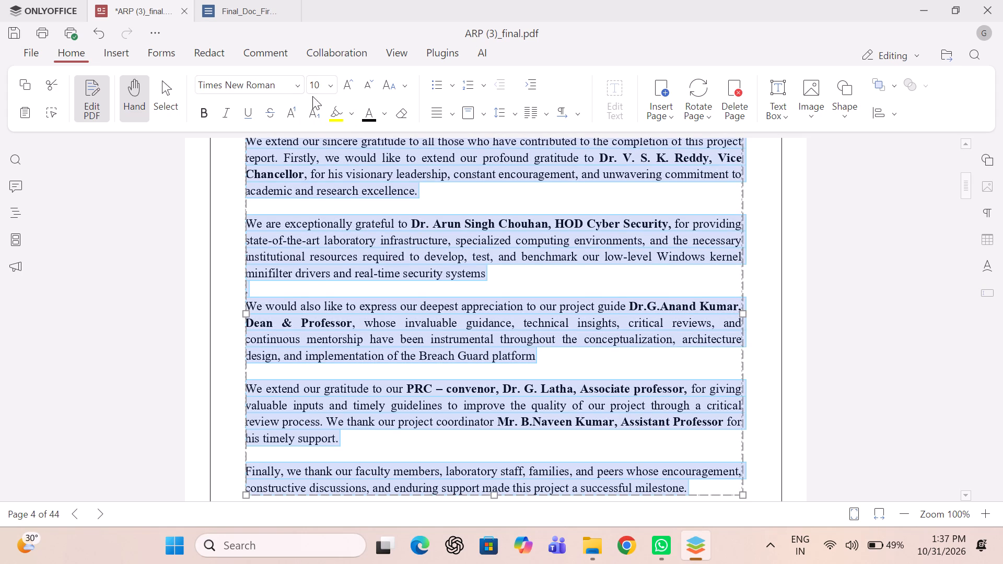
click(320, 85)
text(12)
key(Return)
click(524, 387)
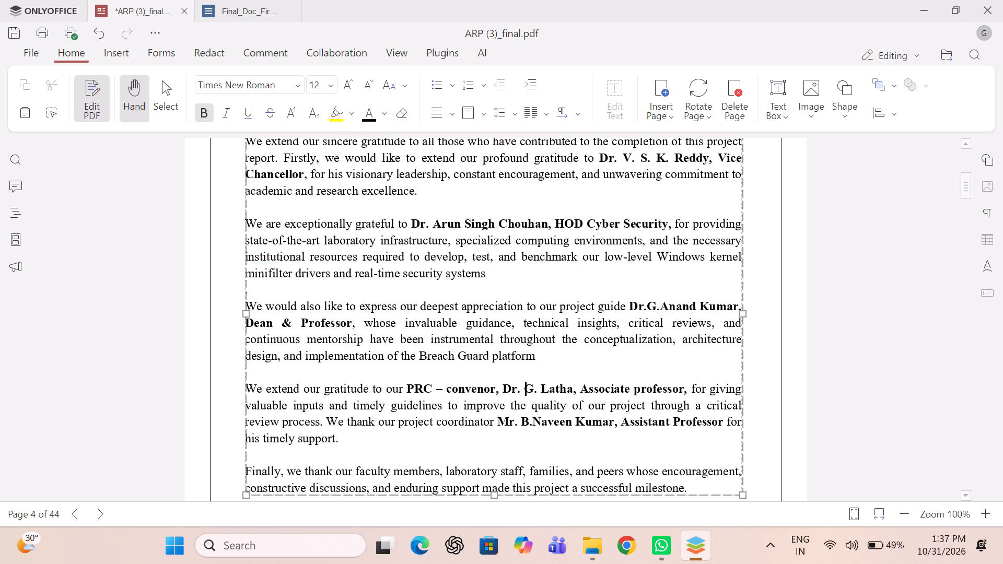
Review the acknowledgement page, checking the paragraph spacing, fonts and the student names and roll numbers below the text.
scroll(609, 319, down, 2)
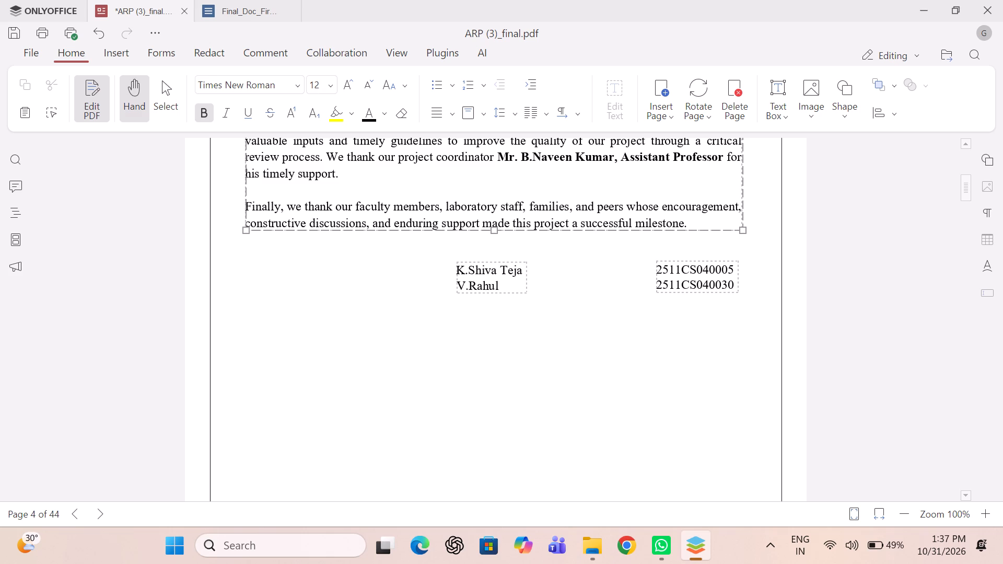
scroll(538, 274, up, 3)
scroll(538, 274, down, 2)
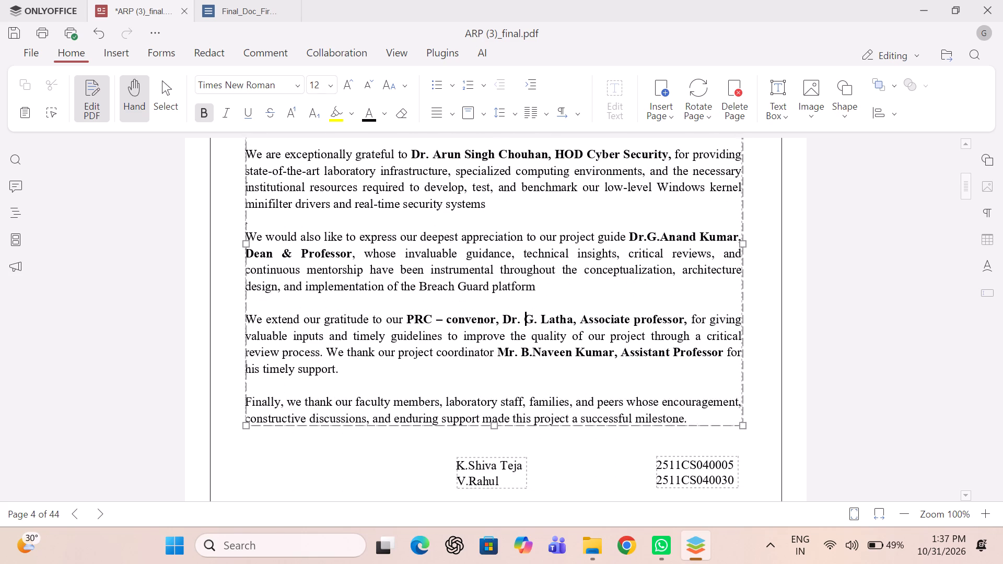
scroll(538, 274, down, 1)
click(557, 326)
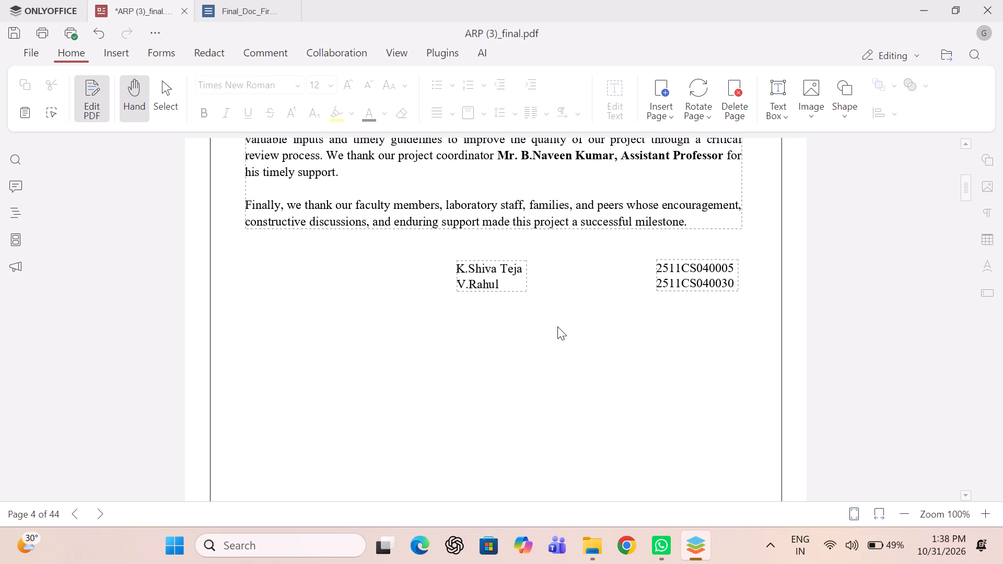
scroll(557, 326, up, 3)
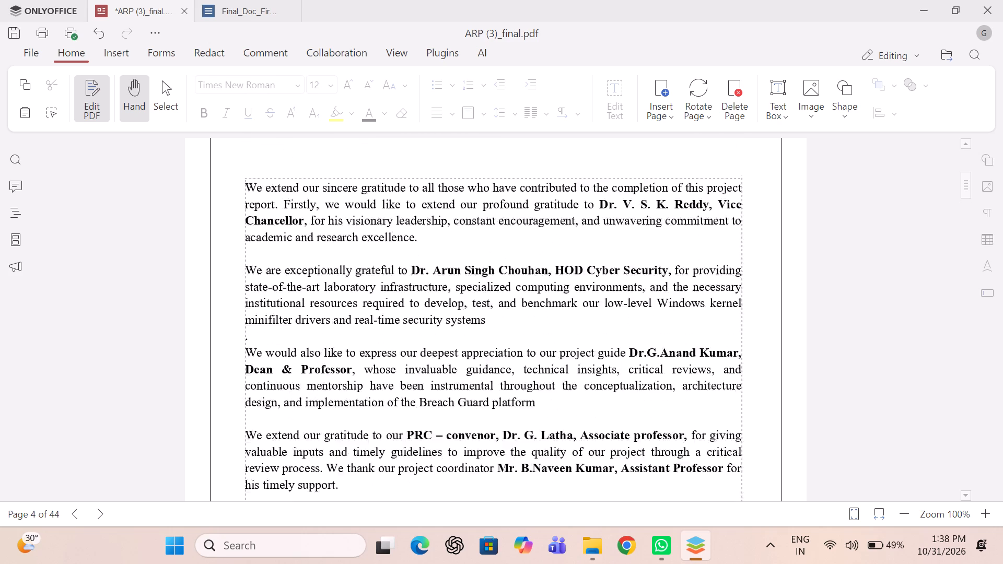
scroll(557, 326, up, 1)
scroll(557, 326, down, 1)
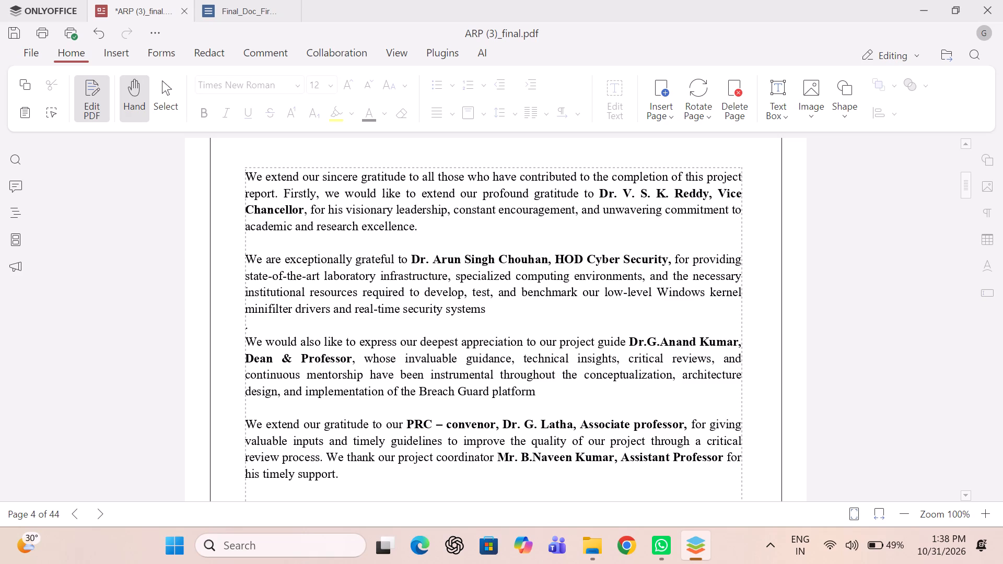
scroll(557, 326, up, 3)
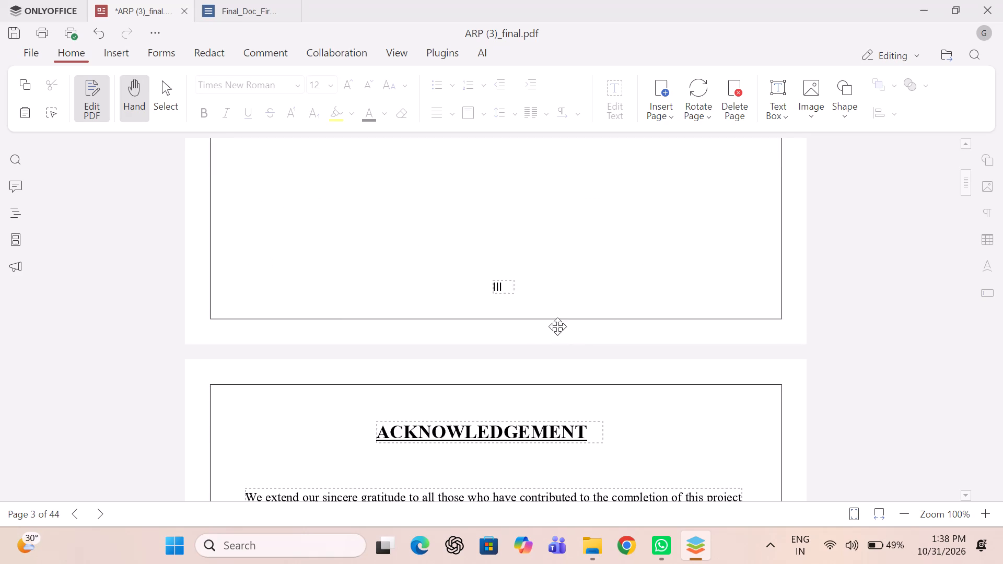
scroll(557, 326, up, 3)
scroll(557, 326, down, 2)
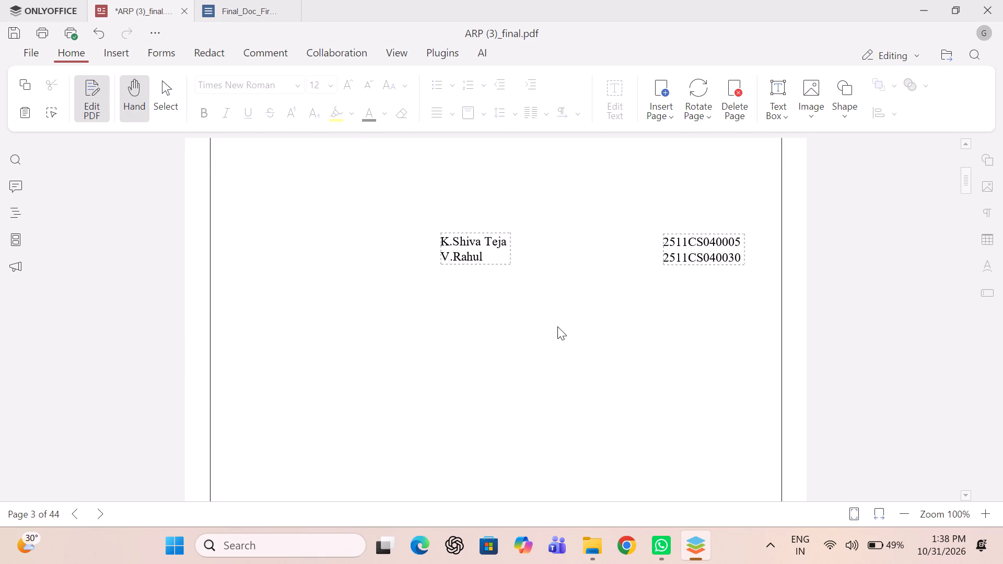
scroll(557, 326, down, 3)
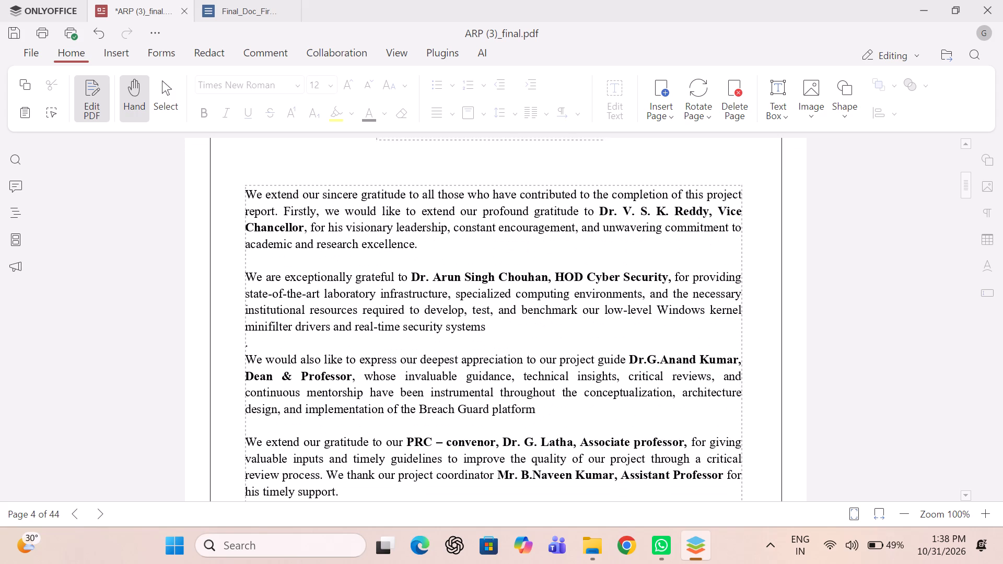
scroll(557, 326, down, 1)
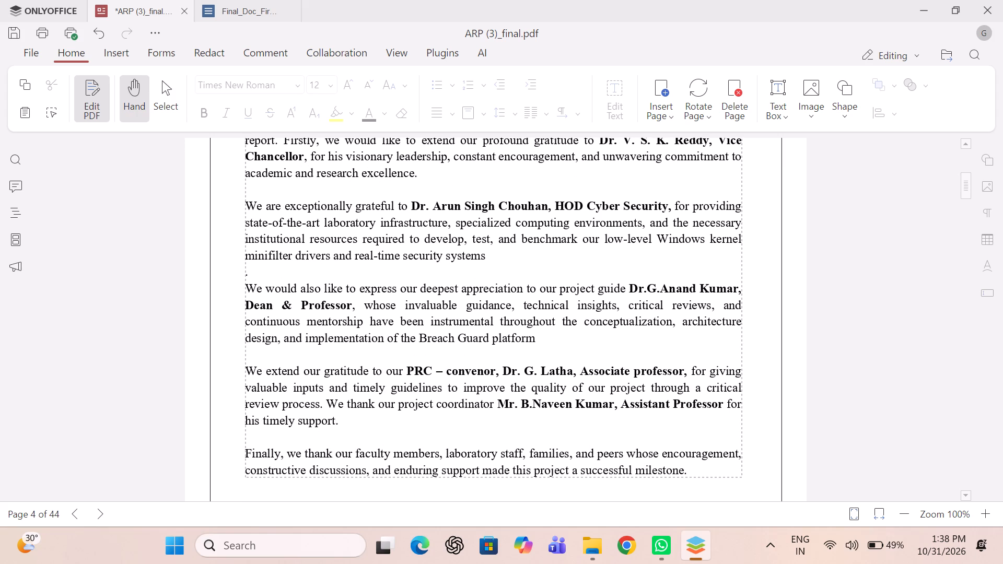
scroll(557, 326, up, 2)
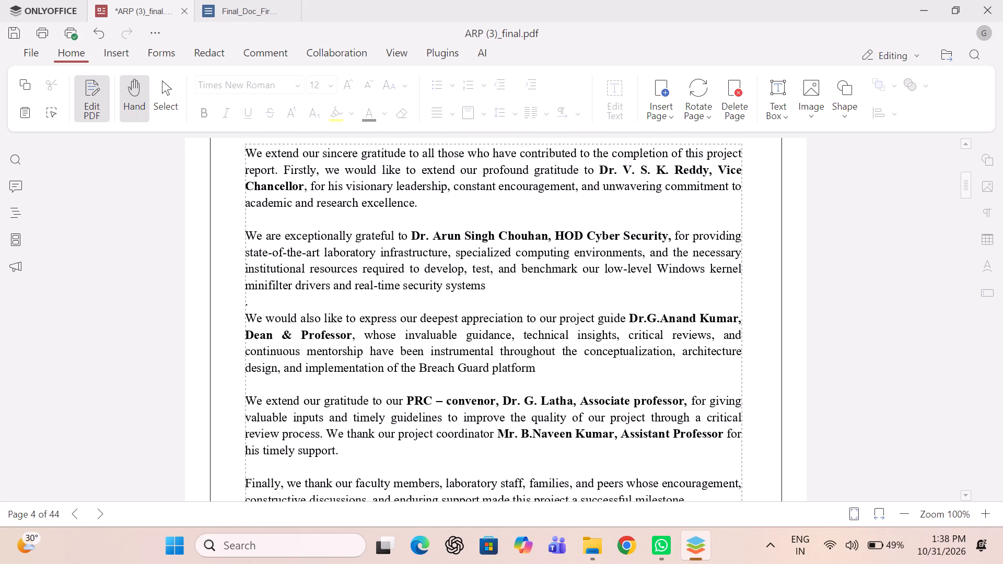
Review the declaration, certificate and title pages that precede the acknowledgement.
scroll(557, 326, up, 6)
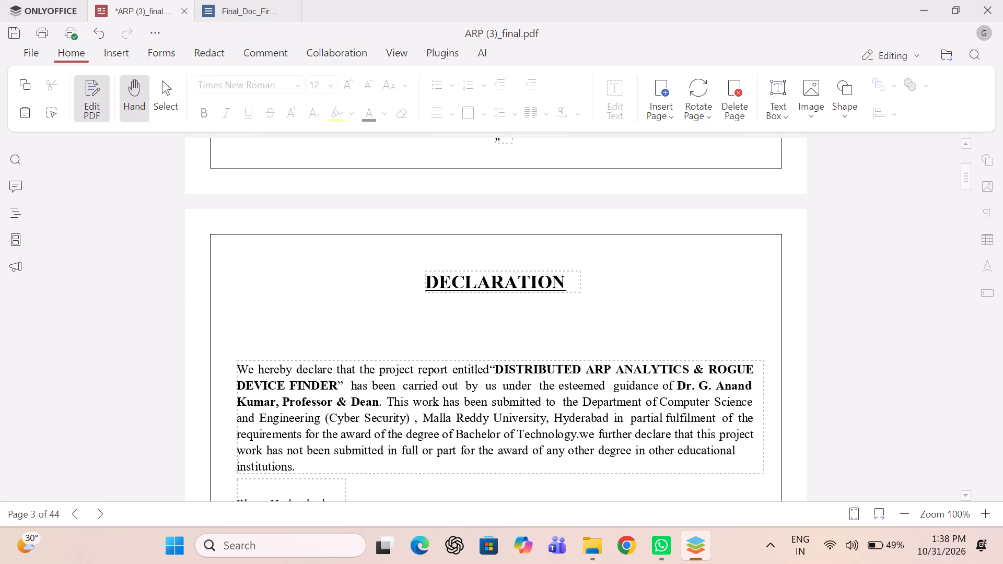
scroll(557, 326, up, 4)
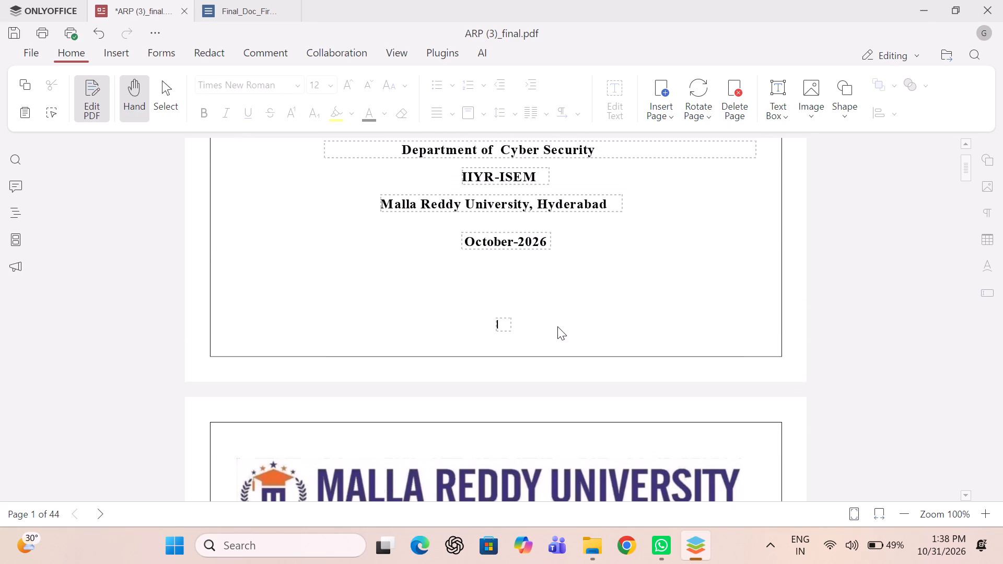
scroll(557, 326, down, 5)
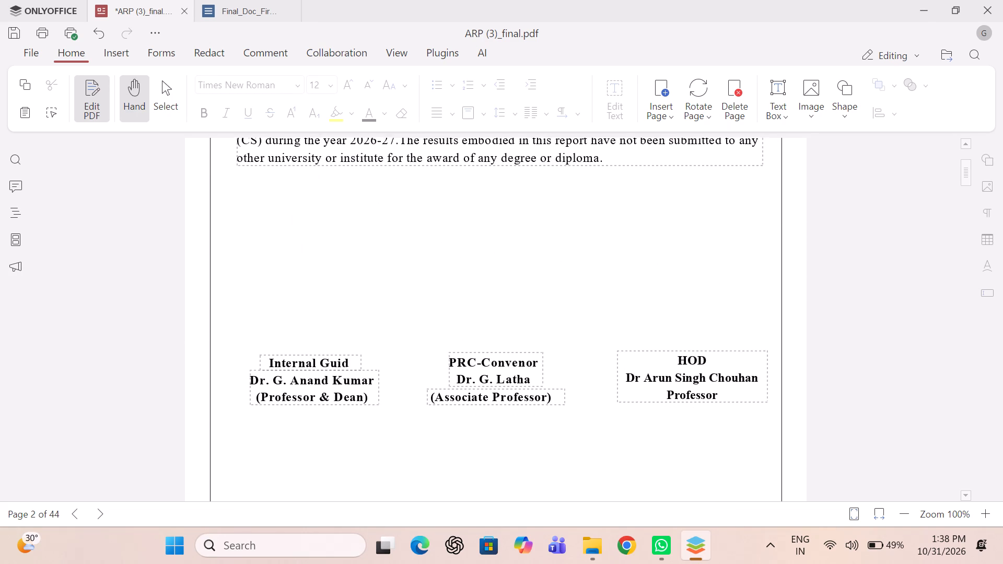
scroll(557, 326, up, 5)
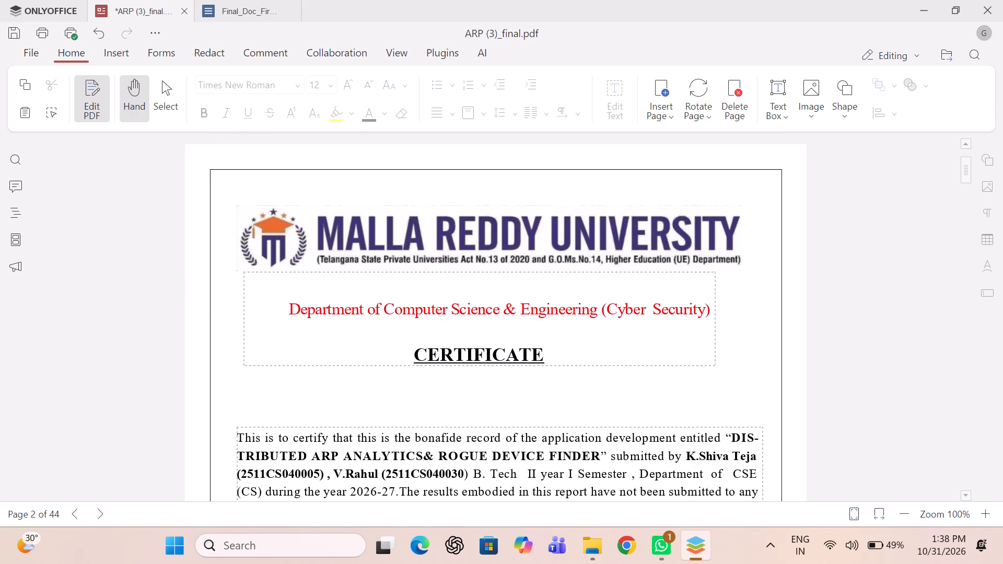
scroll(557, 326, up, 3)
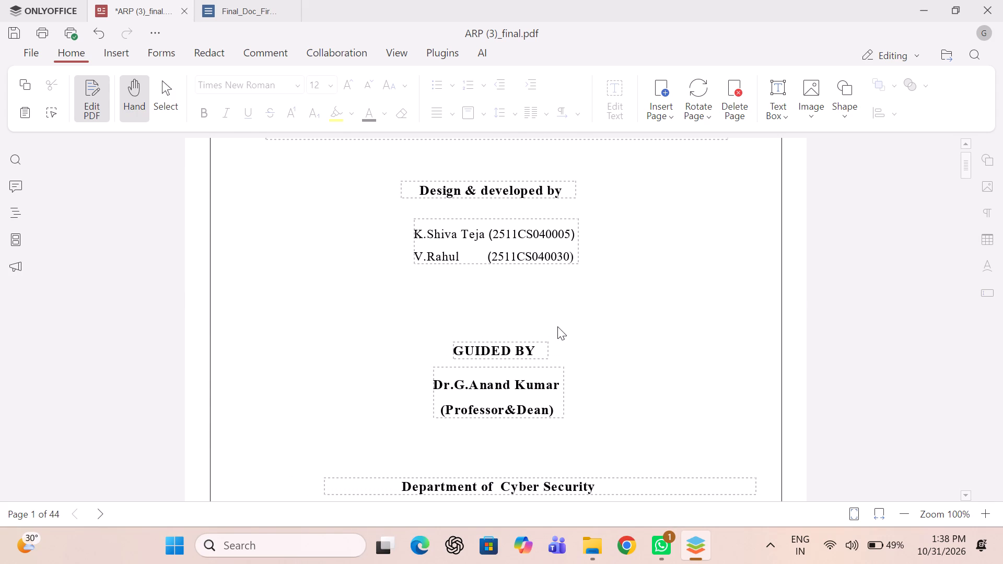
Save the edited ARP (3)_final.pdf.
key(ctrl+s)
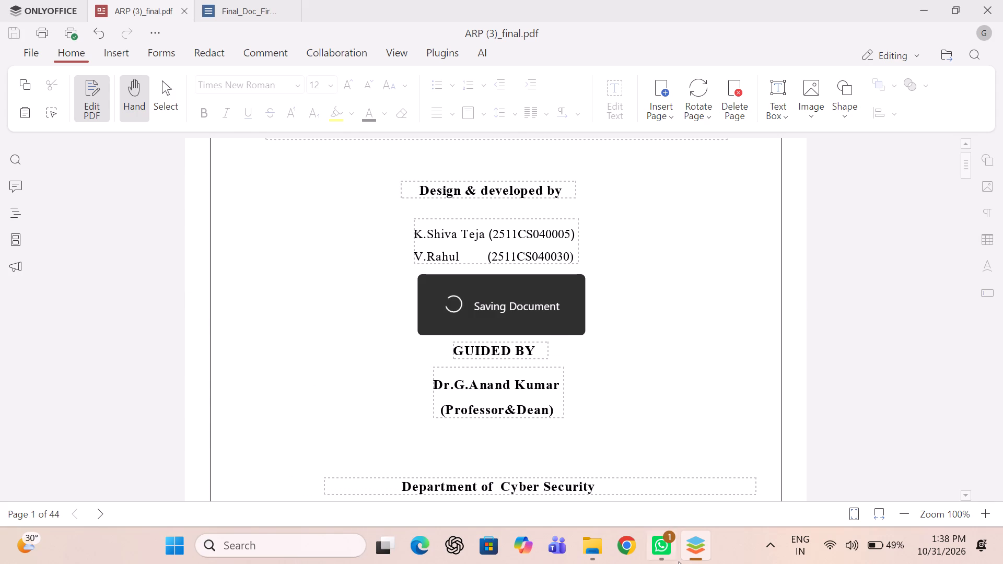
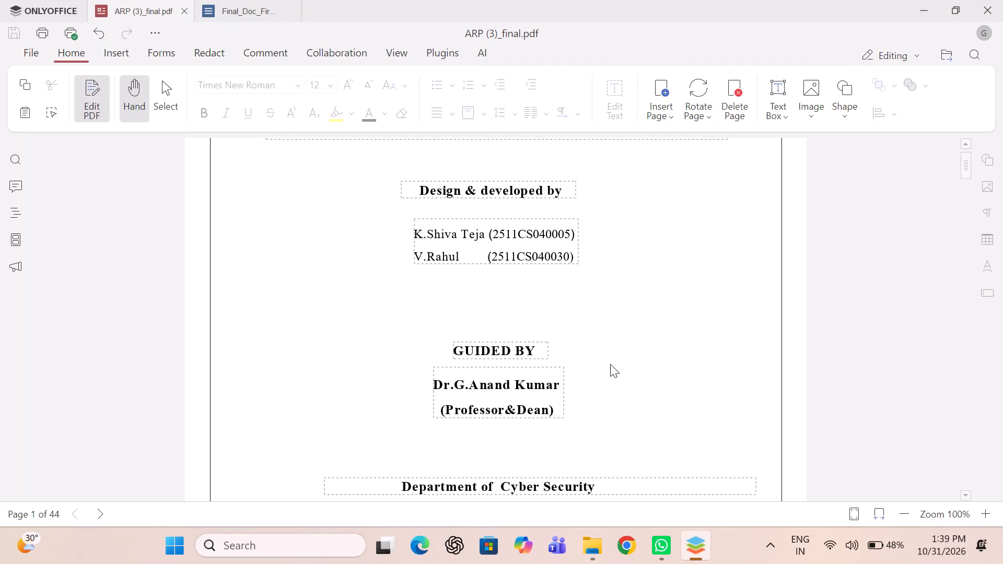
Review the title page of the PDF from the university logo down to the department and date lines.
scroll(610, 364, up, 3)
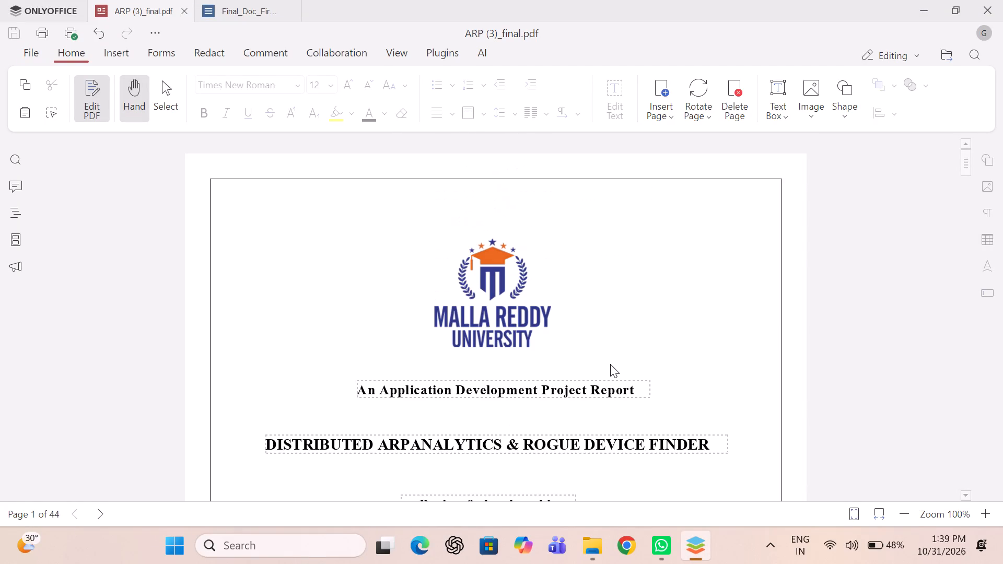
click(695, 397)
scroll(695, 397, down, 2)
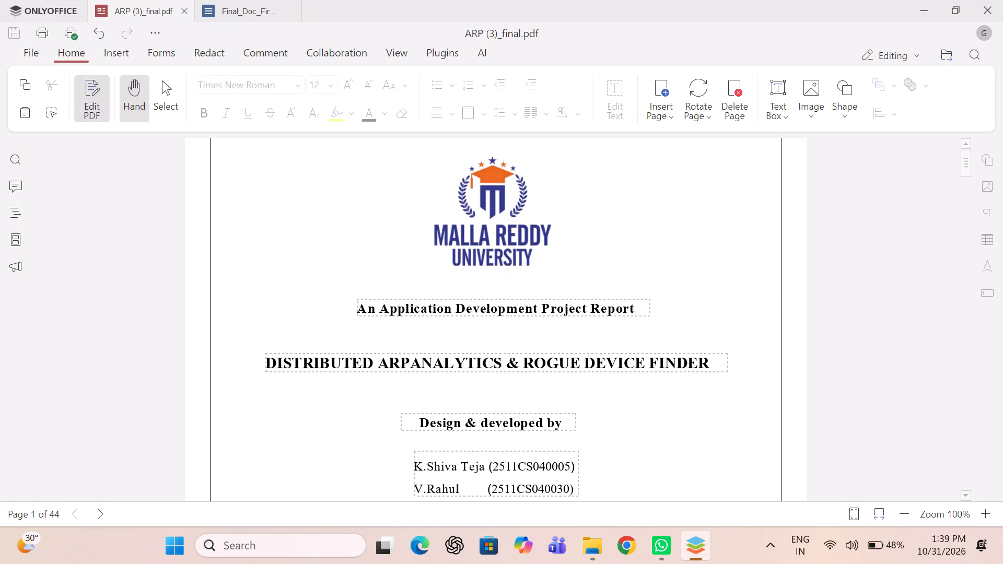
scroll(695, 397, down, 1)
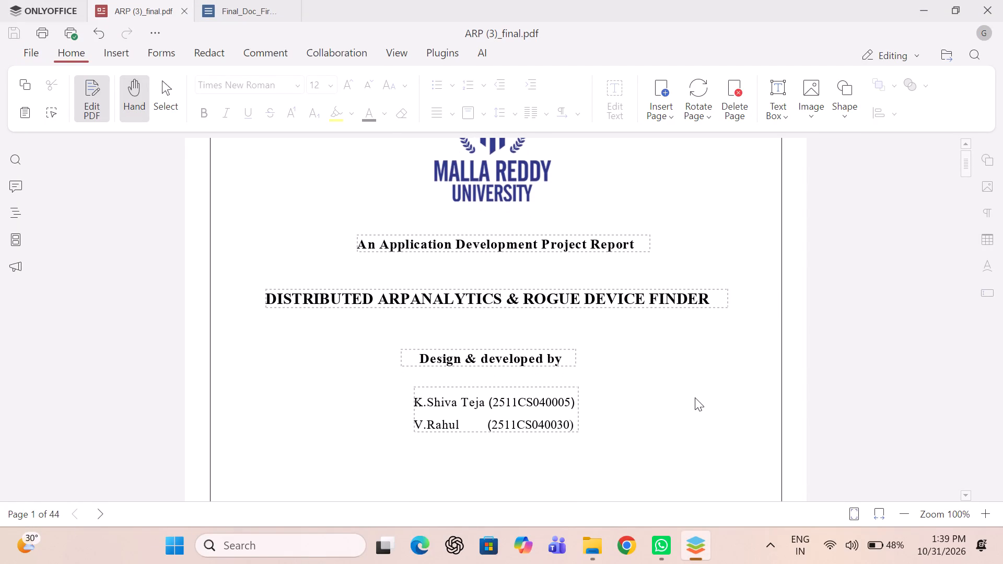
scroll(695, 397, down, 4)
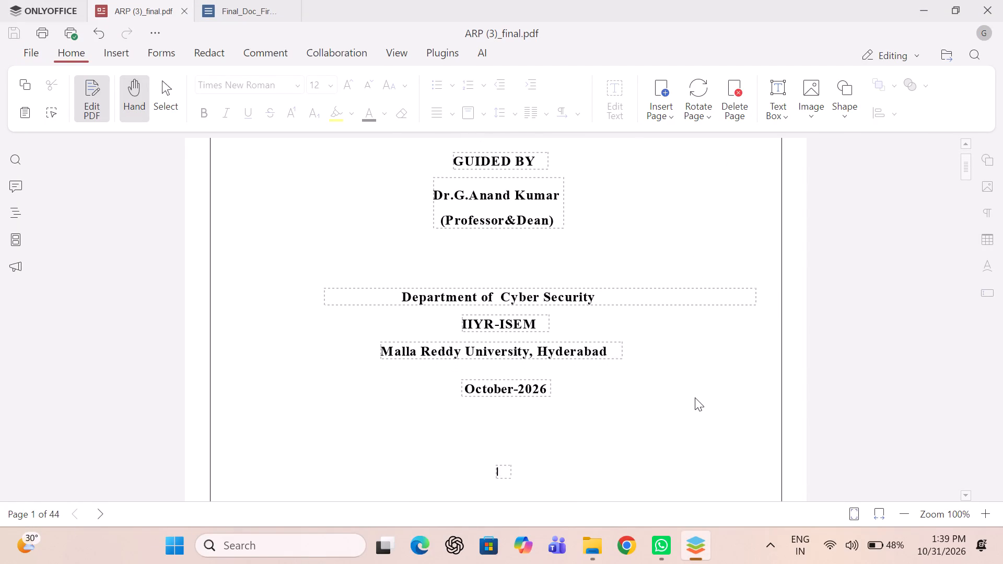
scroll(695, 397, down, 2)
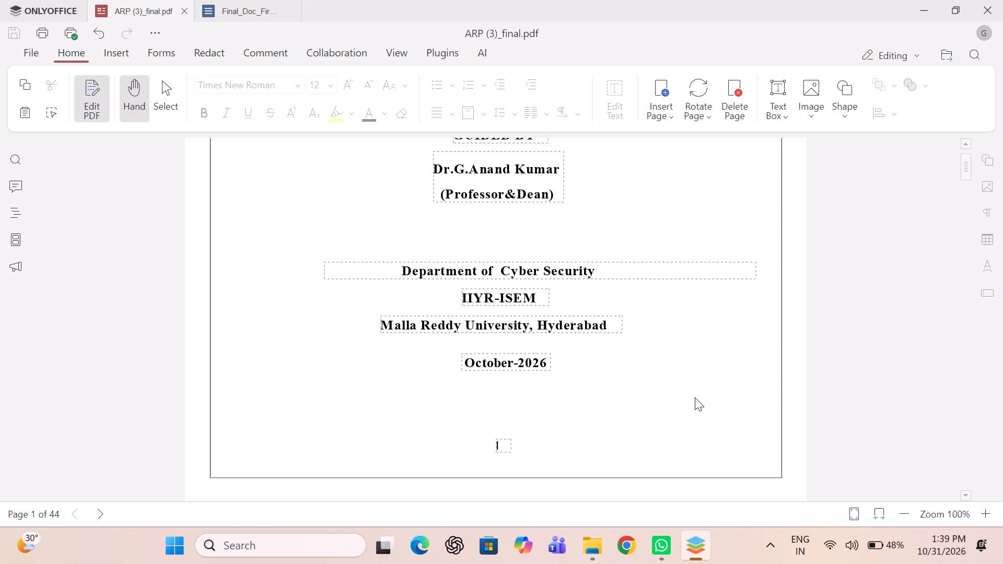
Review the certificate page, checking its heading, body text and the signatory blocks down to the external examiner line.
scroll(695, 397, down, 3)
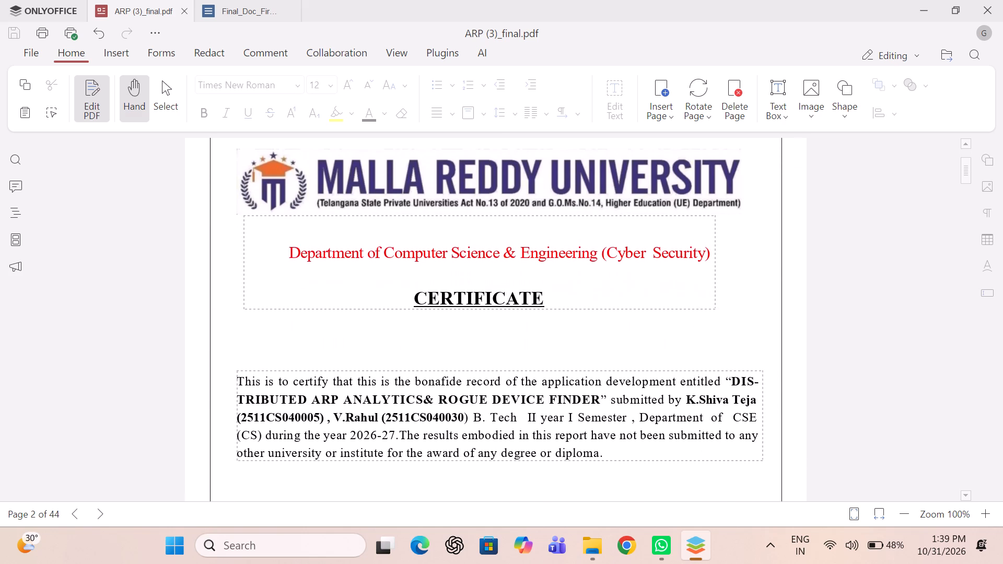
scroll(695, 397, down, 3)
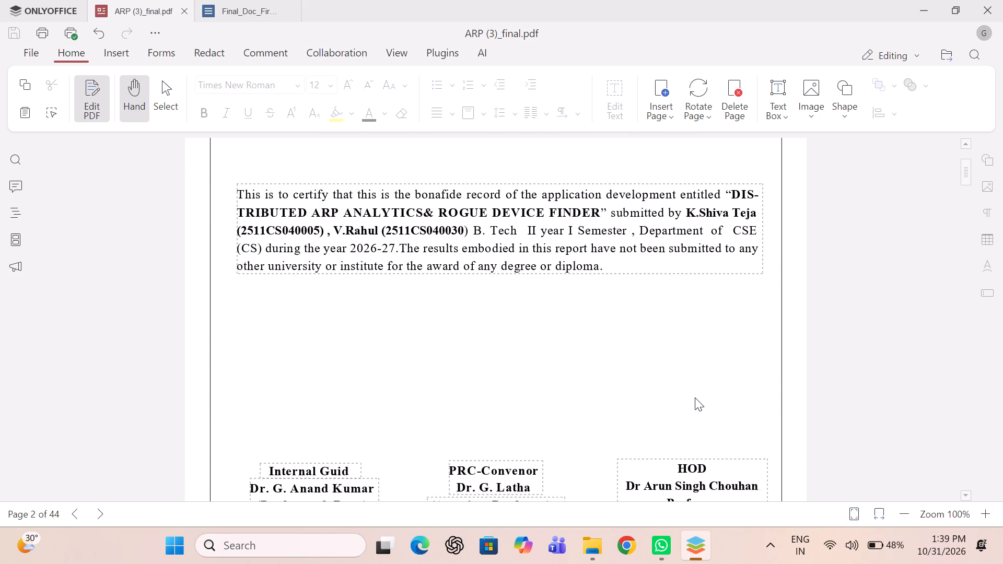
scroll(695, 397, down, 2)
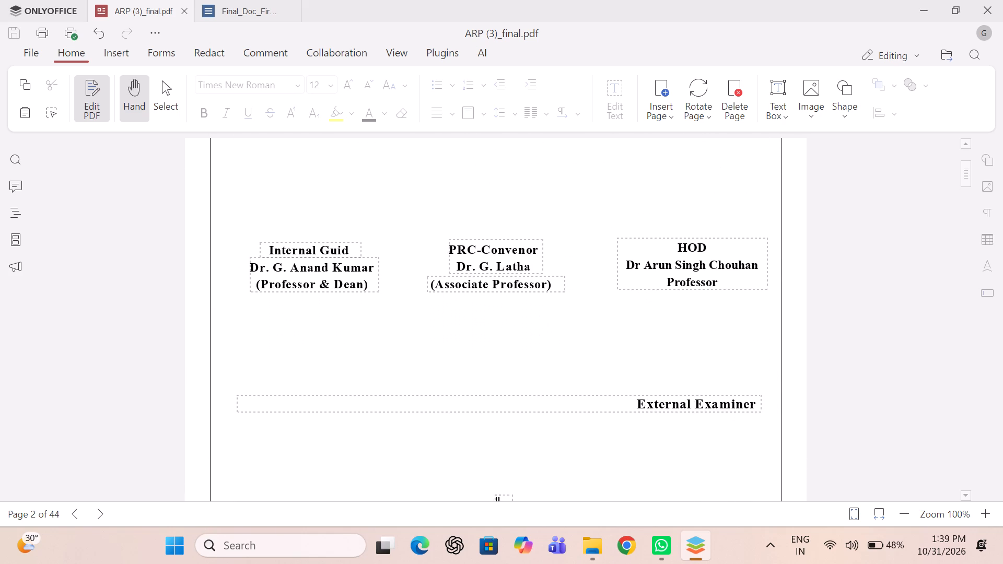
Review the declaration page, checking its heading, body paragraph and the place and date lines.
scroll(695, 397, down, 5)
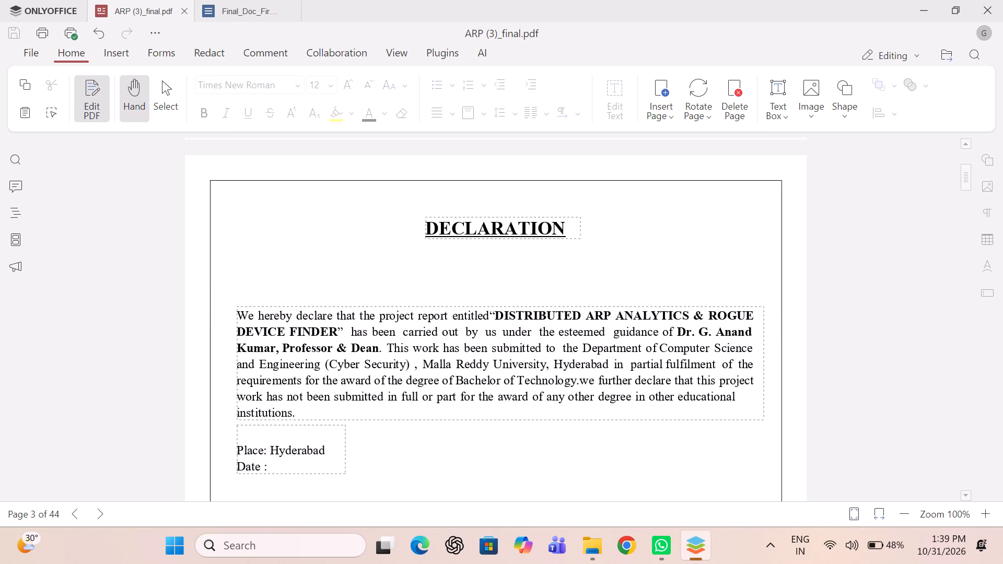
scroll(695, 397, down, 4)
scroll(695, 397, up, 4)
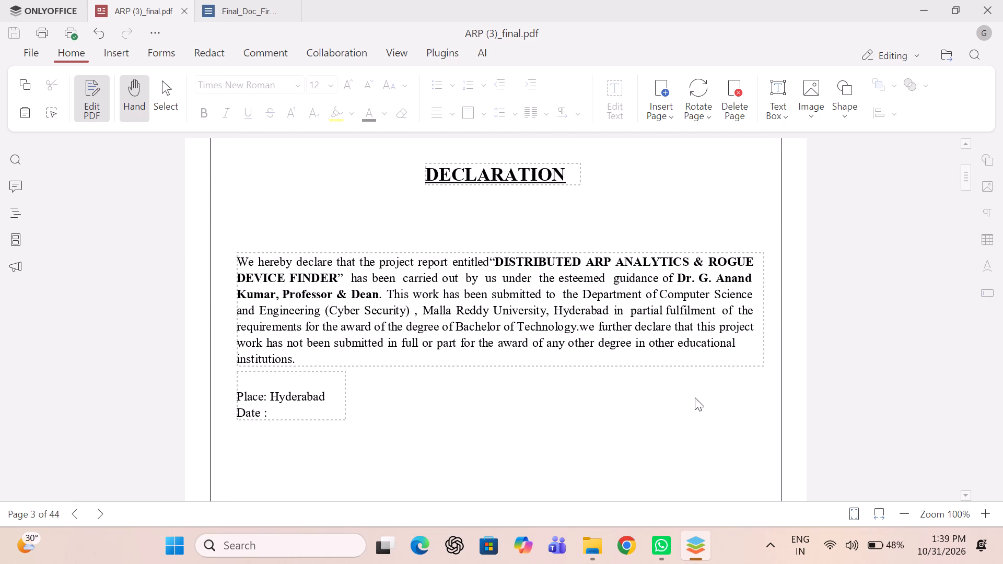
Compare the place, date and student name block of the declaration in Final_Doc_First_4_Pages (1).docx with the one in ARP (3)_final.pdf.
click(234, 0)
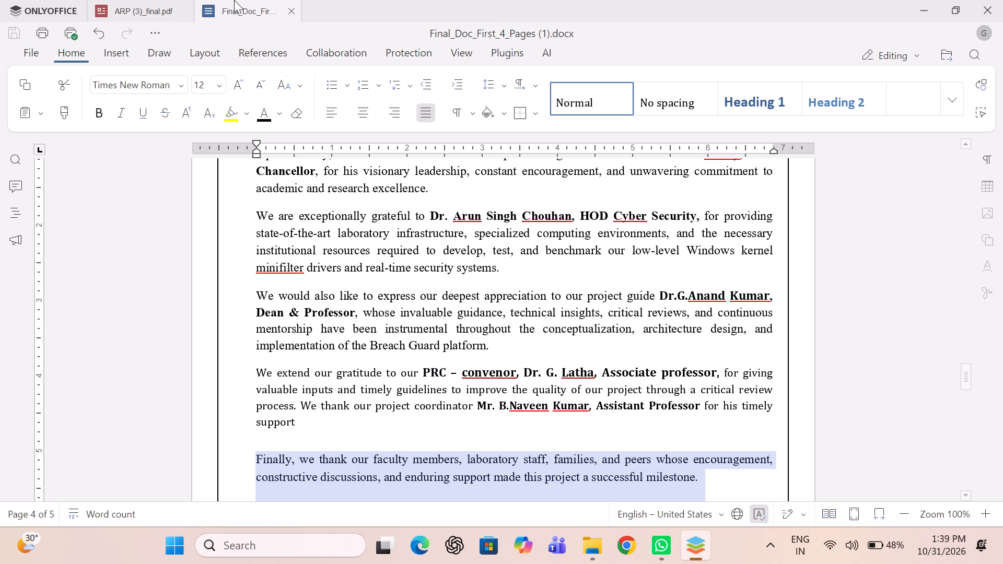
scroll(434, 326, down, 5)
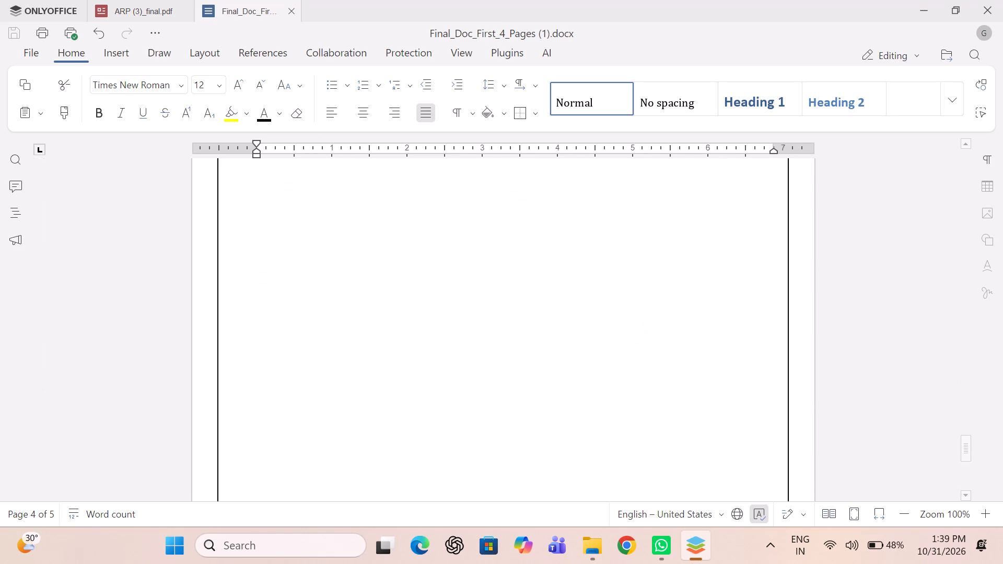
scroll(434, 326, up, 8)
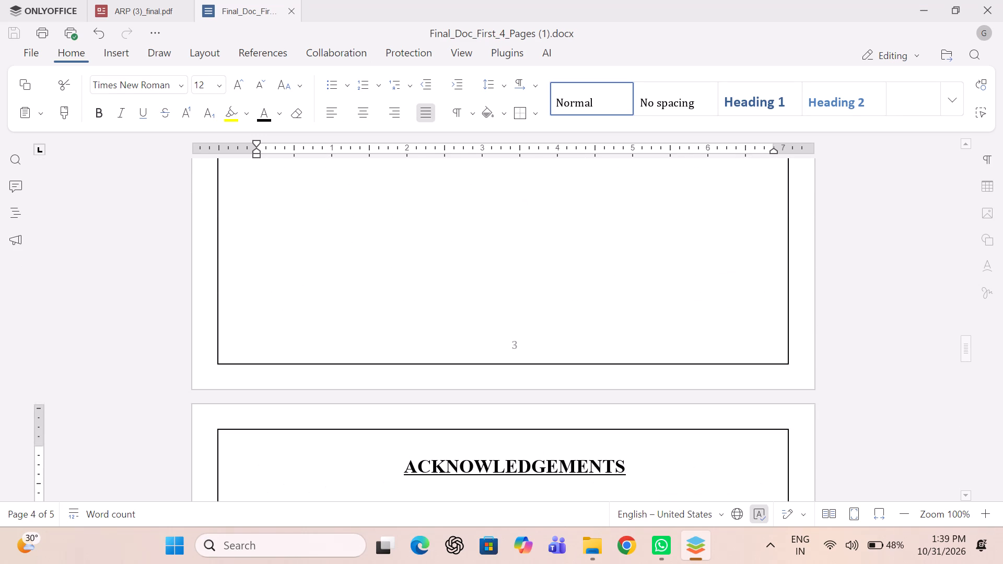
scroll(434, 326, up, 3)
scroll(434, 326, down, 2)
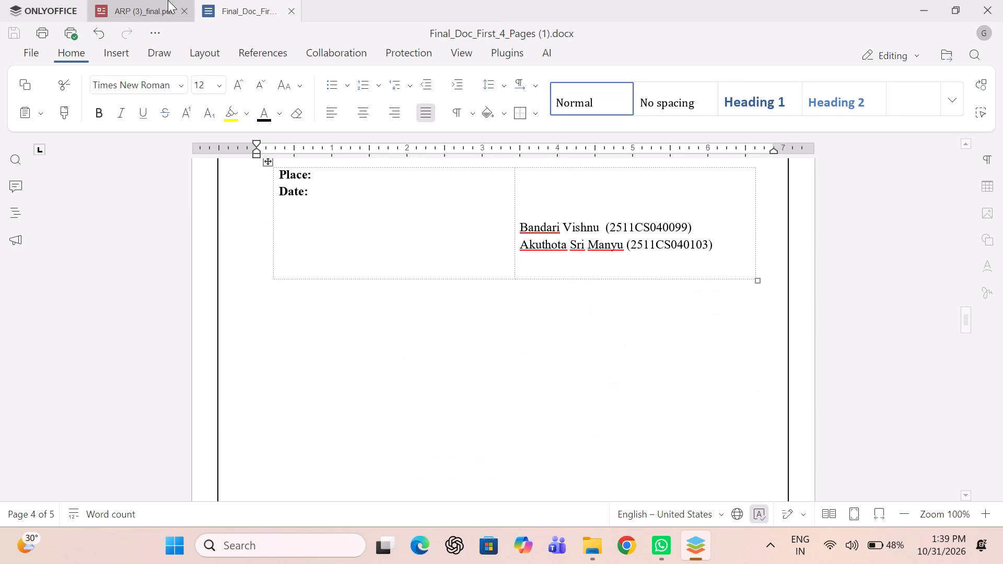
click(141, 0)
scroll(488, 366, down, 4)
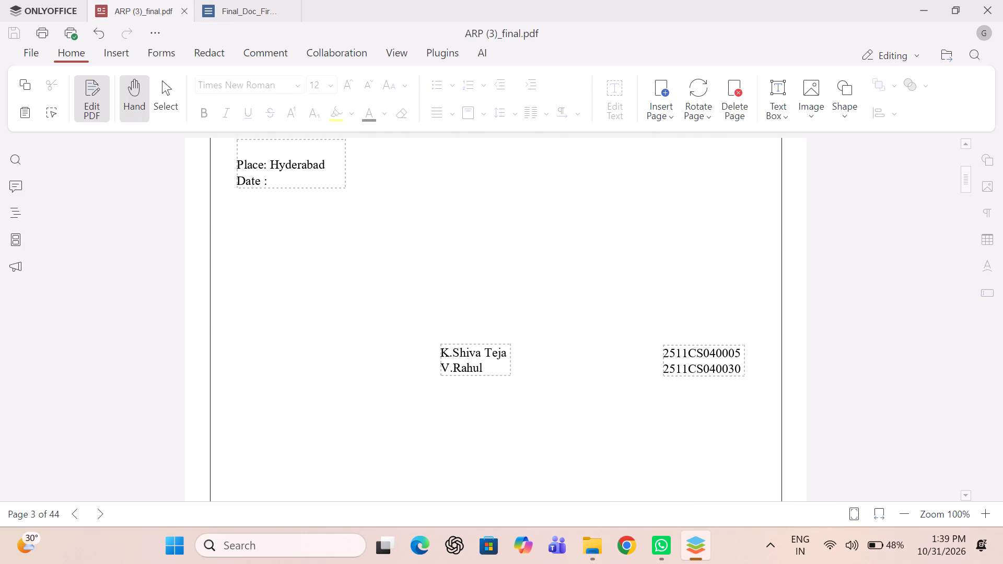
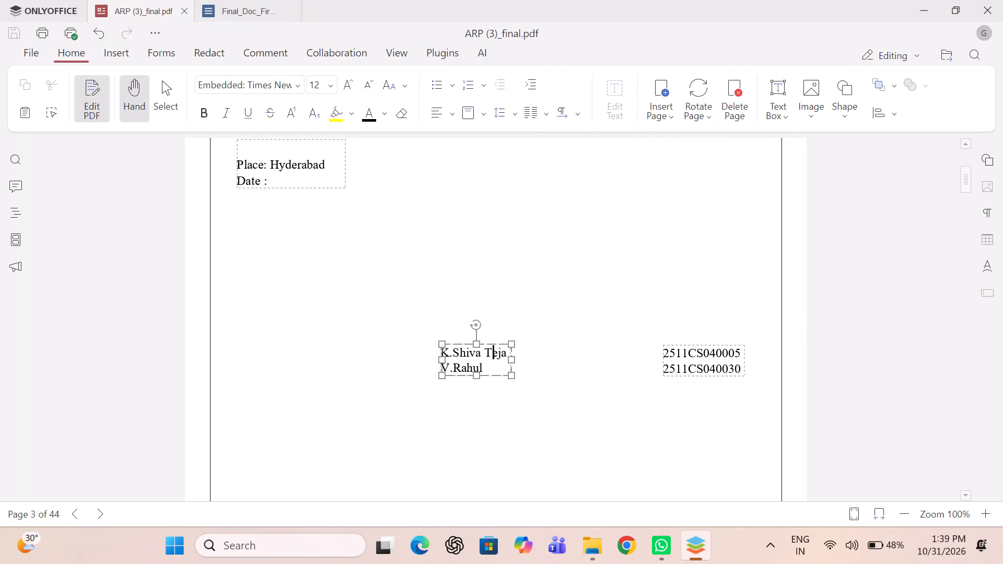
Cut the separate roll-number text box beside the student names on the declaration page.
right_click(726, 362)
click(750, 338)
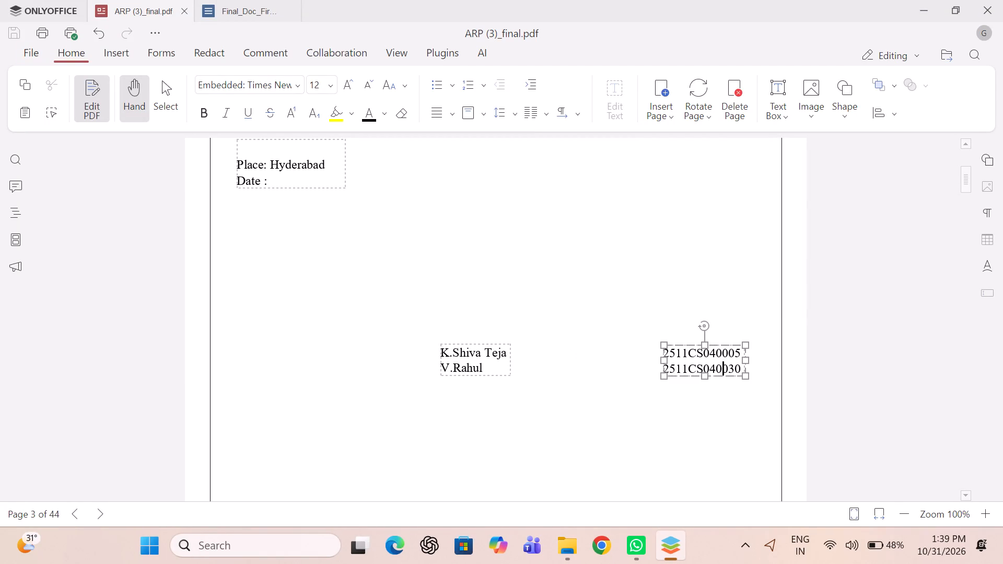
right_click(682, 347)
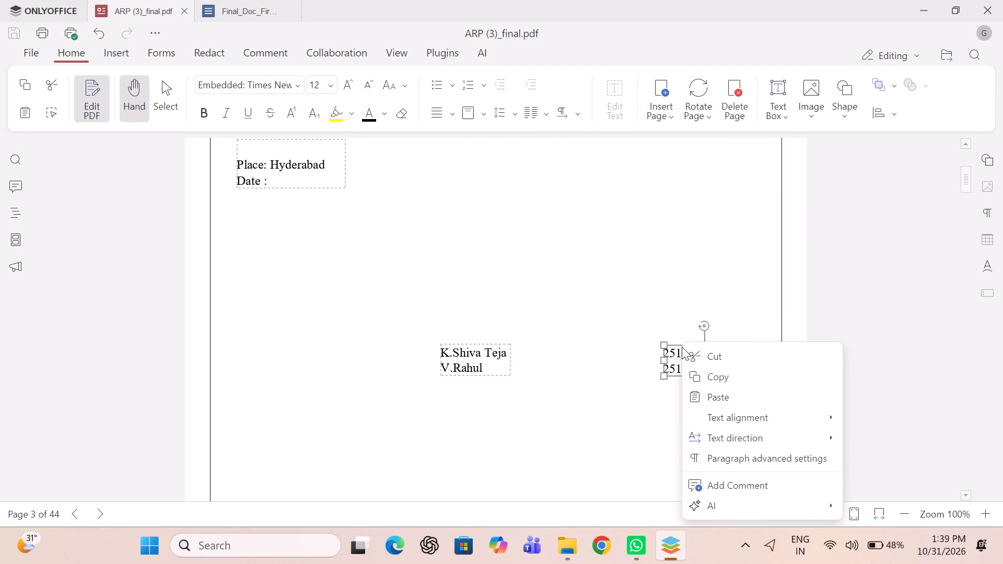
click(710, 352)
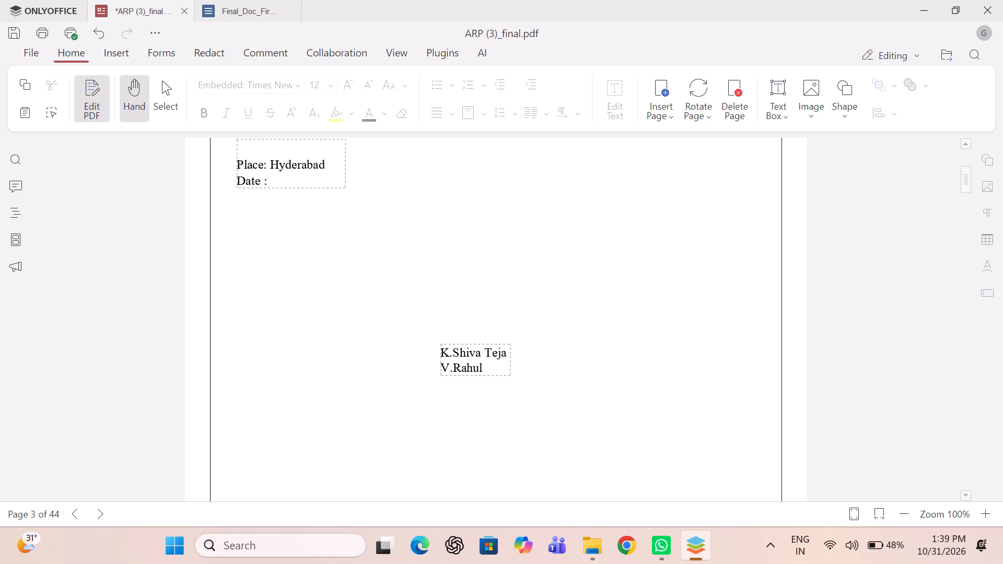
Move the student-name text box on the declaration page across toward the page's right border, leaving room beside it for roll numbers.
click(474, 347)
drag(465, 342, 525, 342)
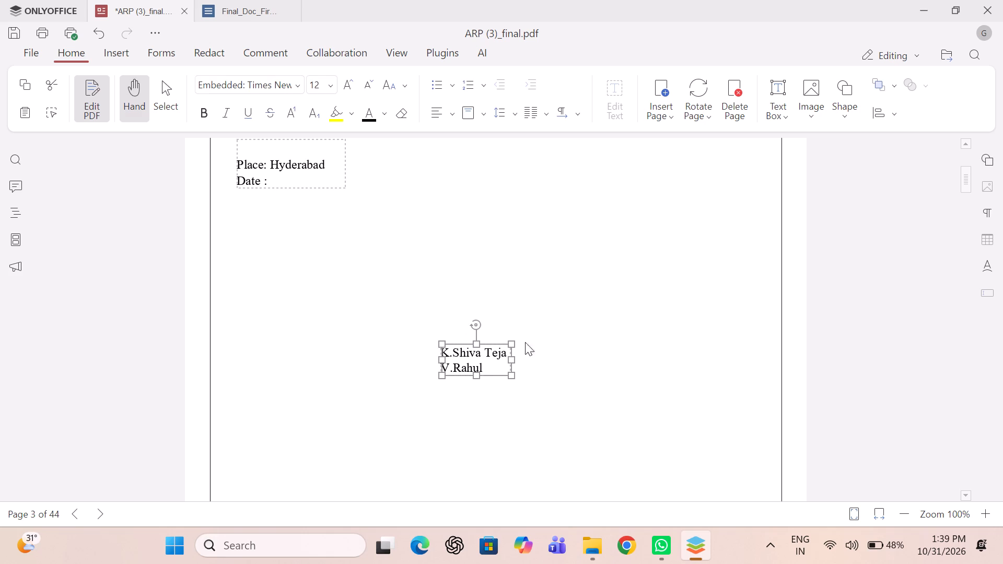
drag(525, 342, 690, 354)
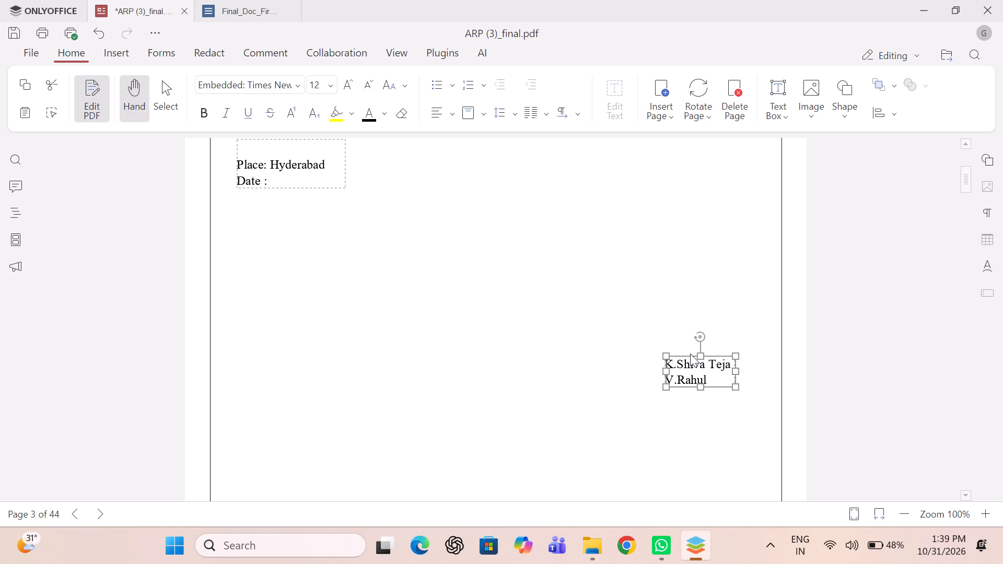
drag(686, 354, 681, 338)
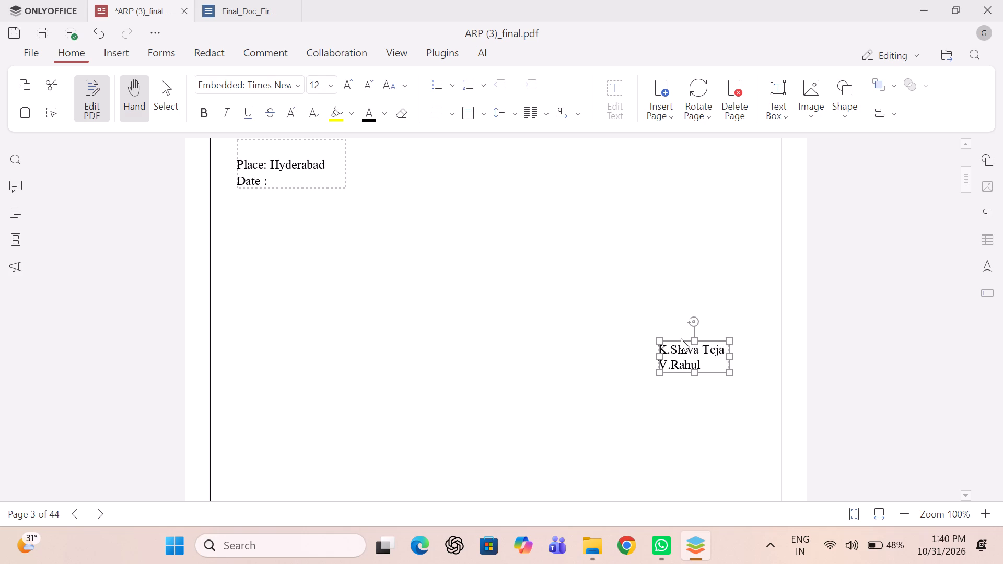
click(716, 402)
scroll(716, 402, up, 1)
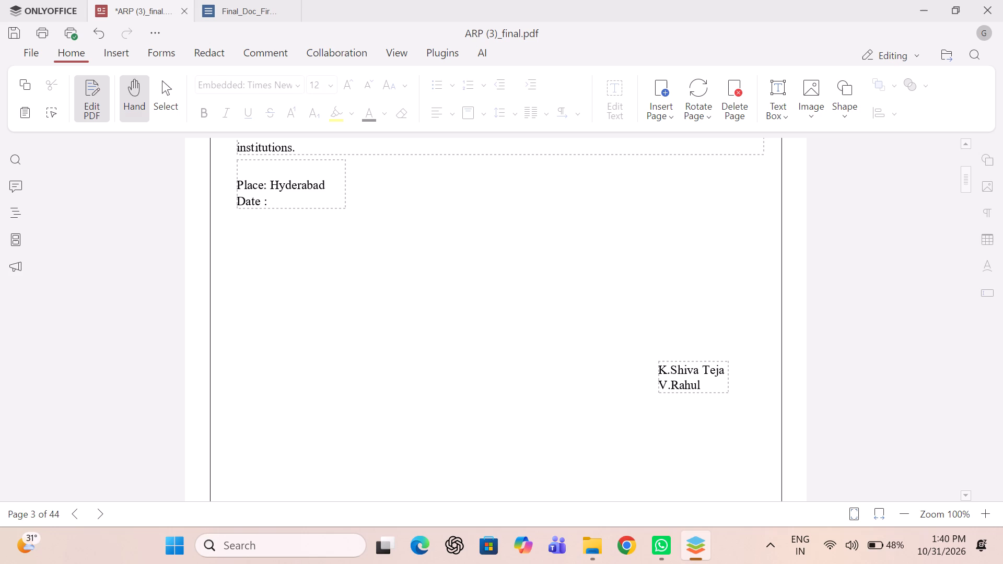
drag(675, 358, 632, 366)
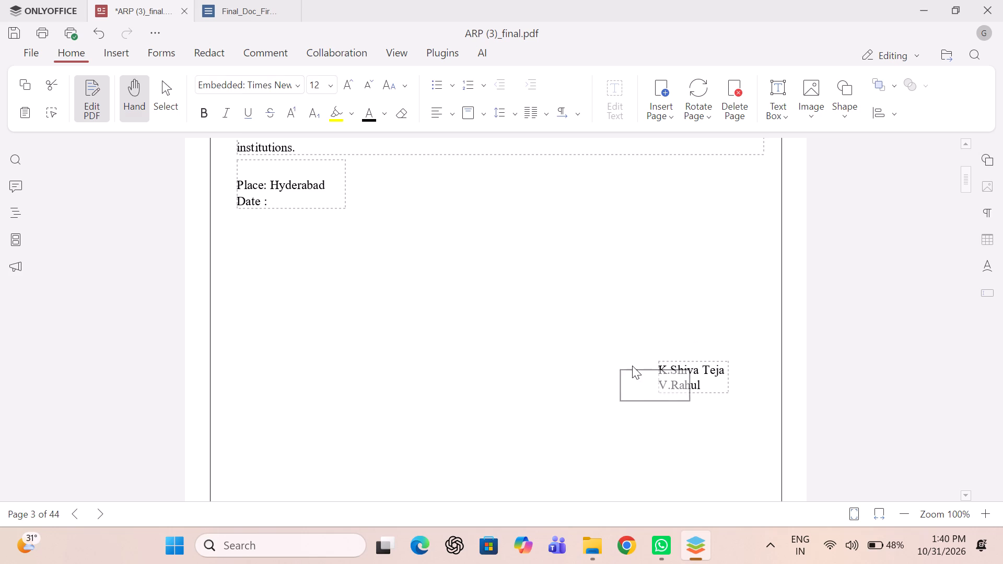
drag(632, 366, 605, 360)
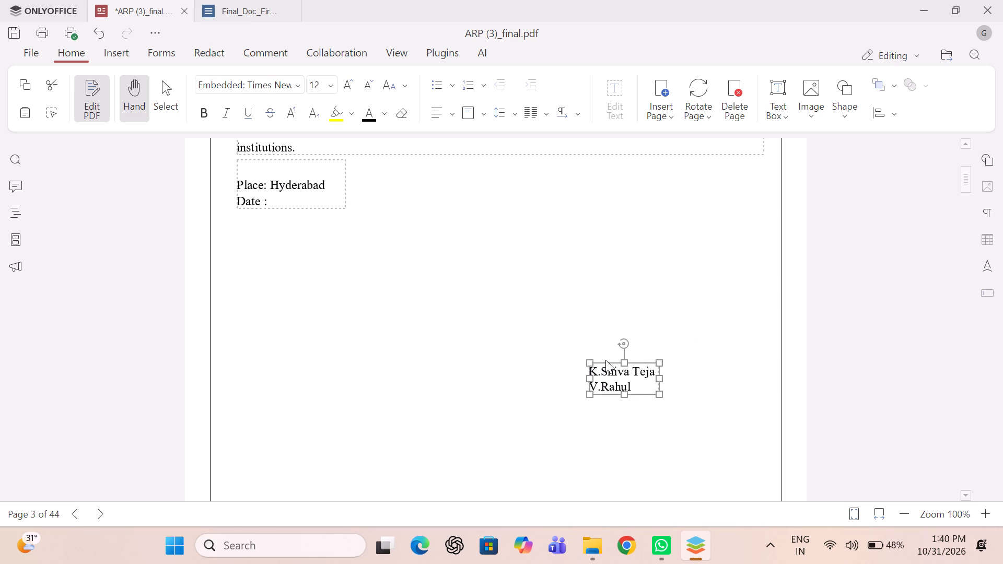
Widen the student-name text box almost to the page border and put the second student's name on its own line.
click(649, 372)
key(Right)
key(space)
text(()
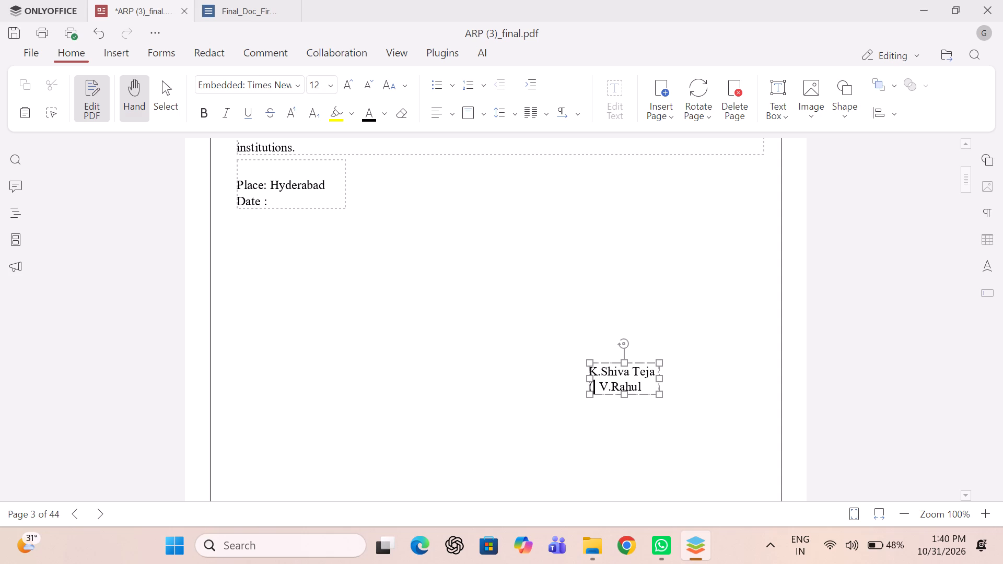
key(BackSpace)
drag(662, 377, 736, 373)
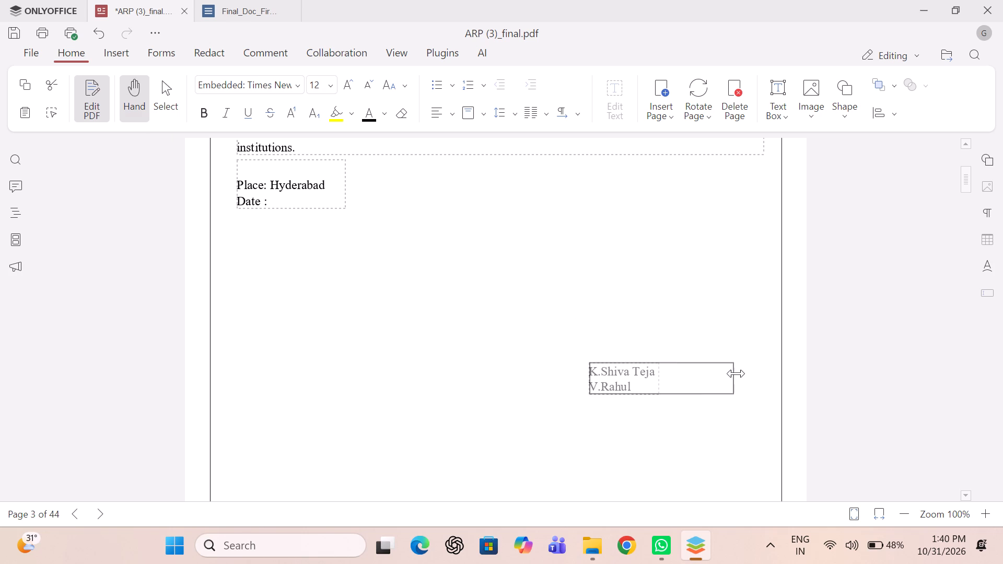
drag(736, 373, 737, 373)
click(660, 372)
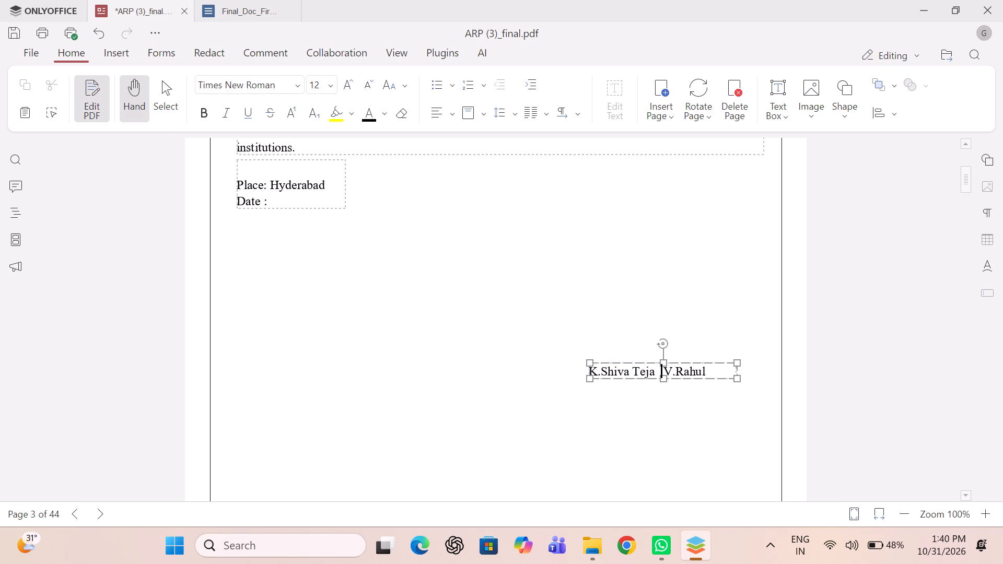
key(Return)
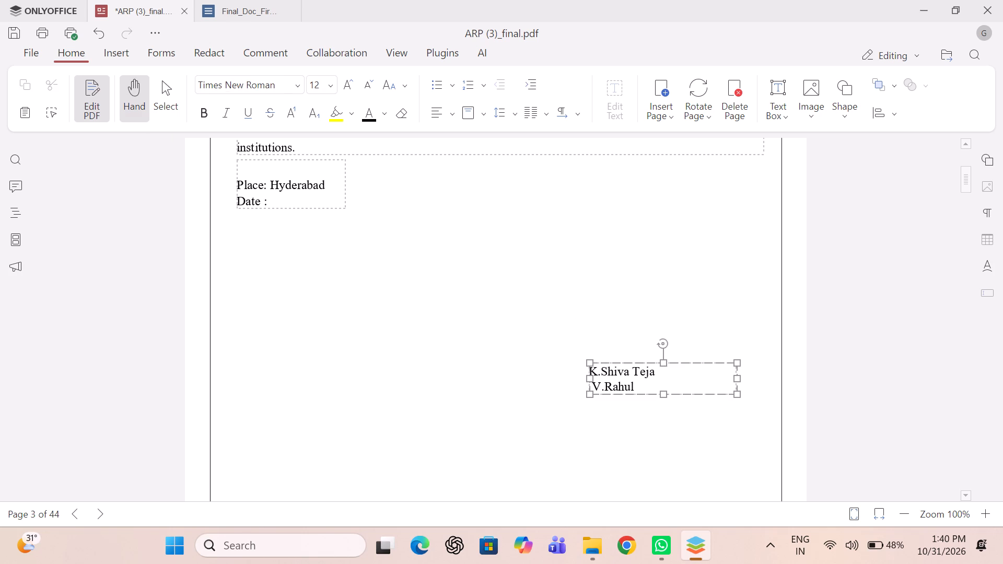
drag(741, 381, 747, 378)
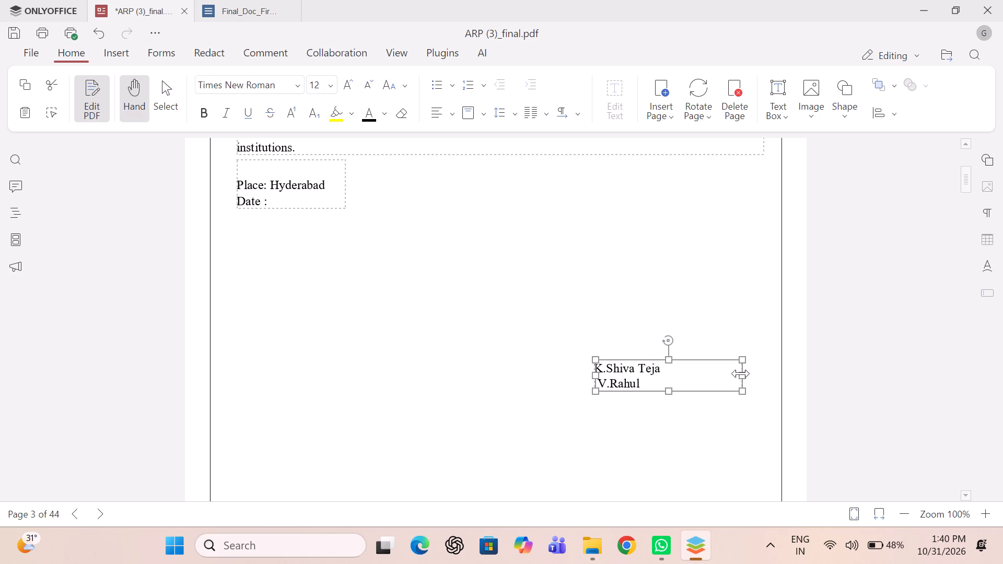
drag(740, 373, 753, 373)
Add the first student's roll number in parentheses after the name on the declaration page.
click(669, 369)
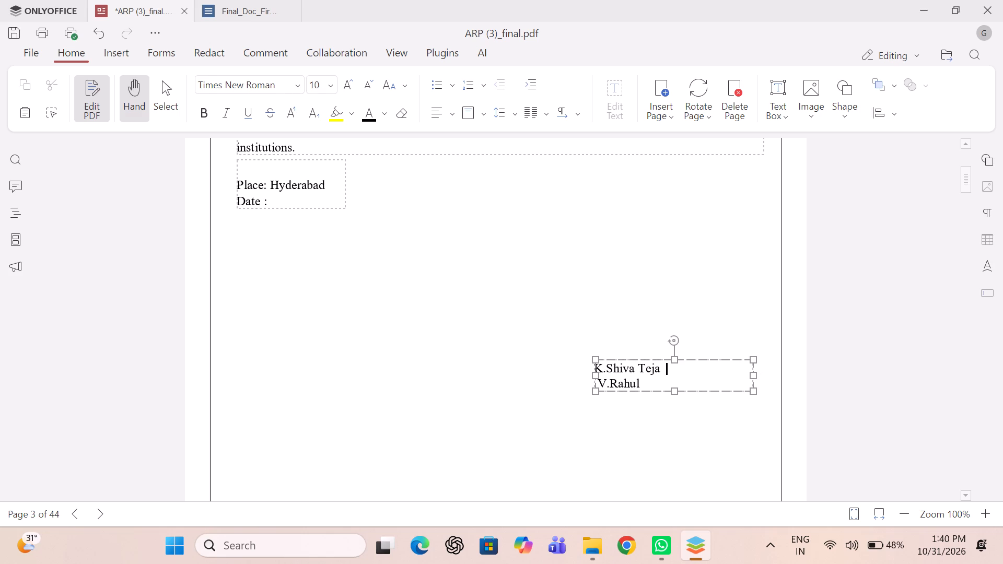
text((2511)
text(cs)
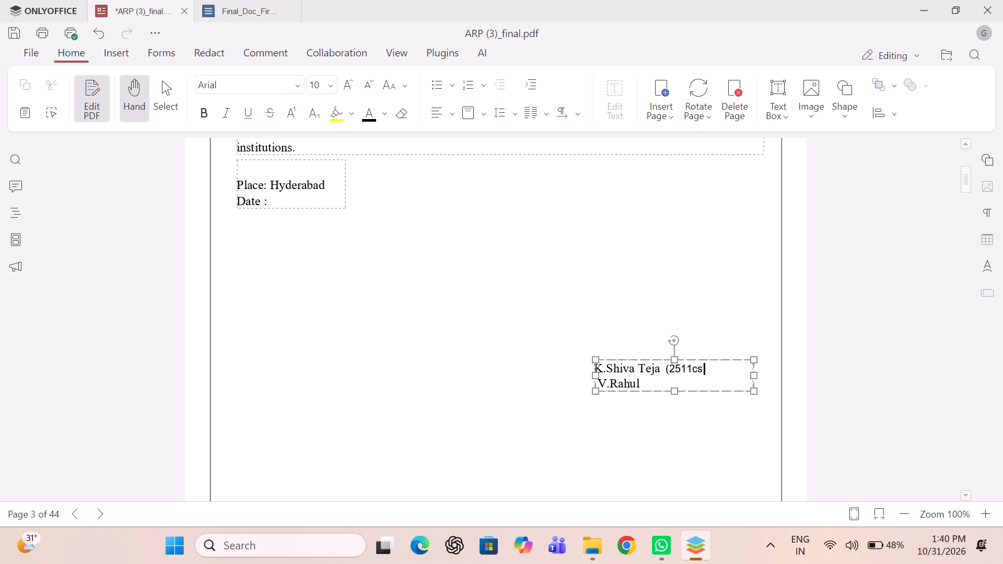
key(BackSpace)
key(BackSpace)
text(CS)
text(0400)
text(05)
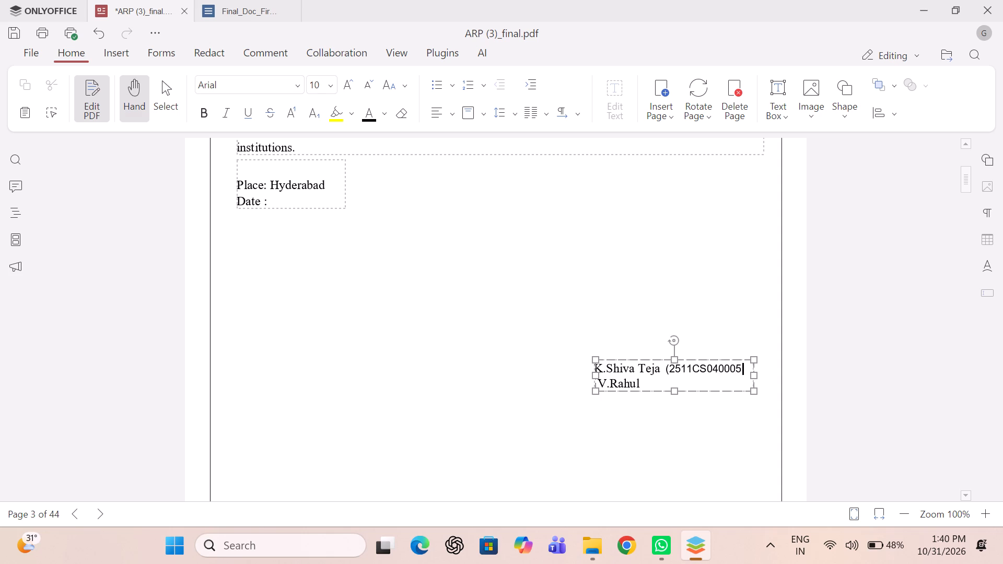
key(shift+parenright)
Add the second student's roll number in parentheses after the name, spaced to line up under the first roll number.
click(669, 377)
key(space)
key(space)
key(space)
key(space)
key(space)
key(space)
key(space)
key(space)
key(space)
key(BackSpace)
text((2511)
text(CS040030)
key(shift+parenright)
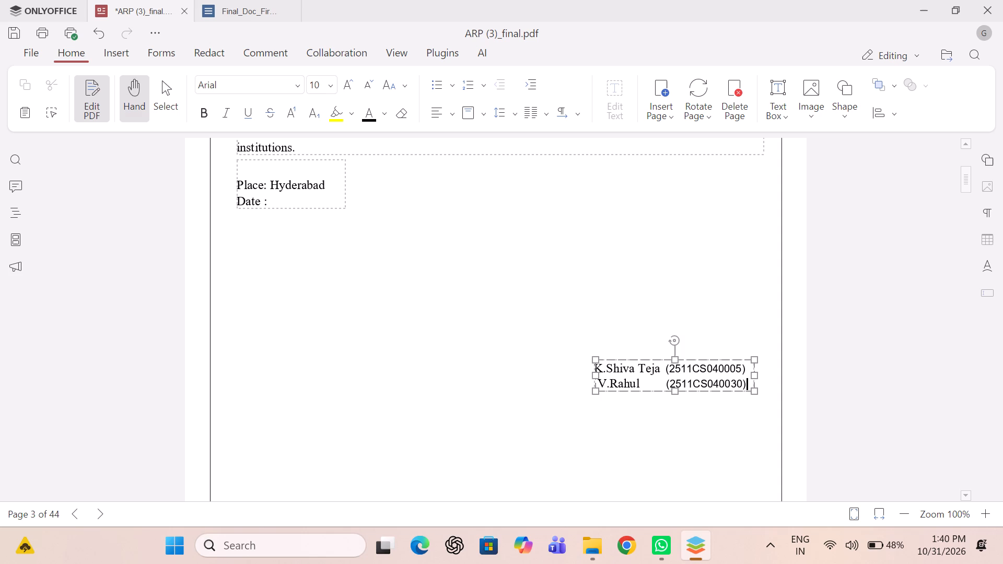
click(694, 428)
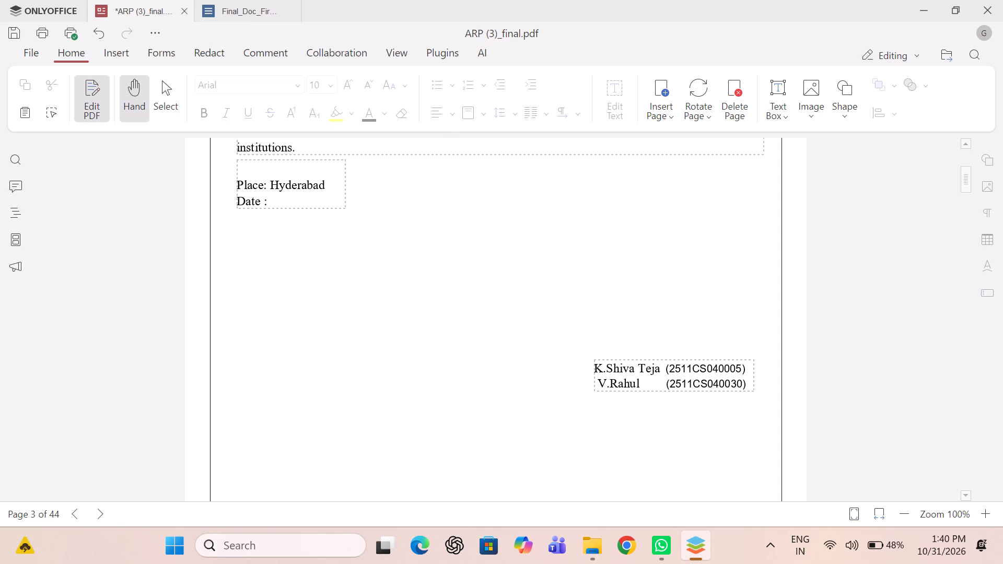
click(694, 428)
Remove the leading space before the second student's name and realign the roll number with the one above.
scroll(694, 428, up, 2)
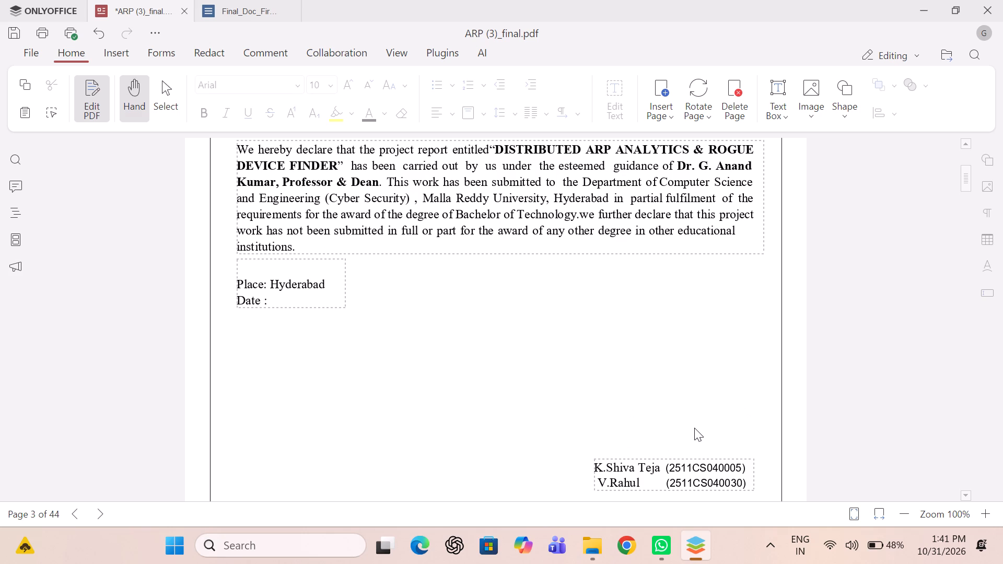
click(601, 482)
key(BackSpace)
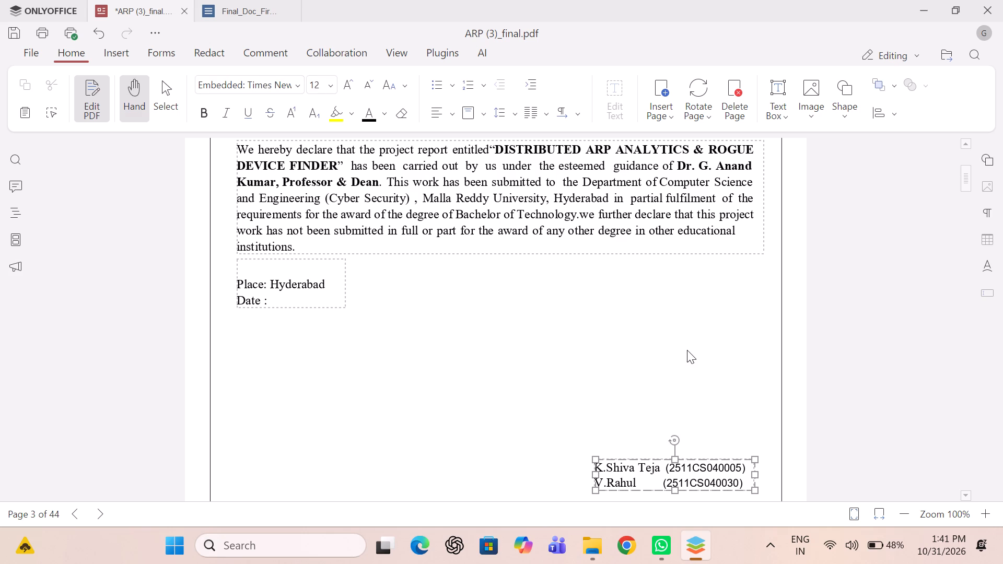
click(687, 350)
click(662, 483)
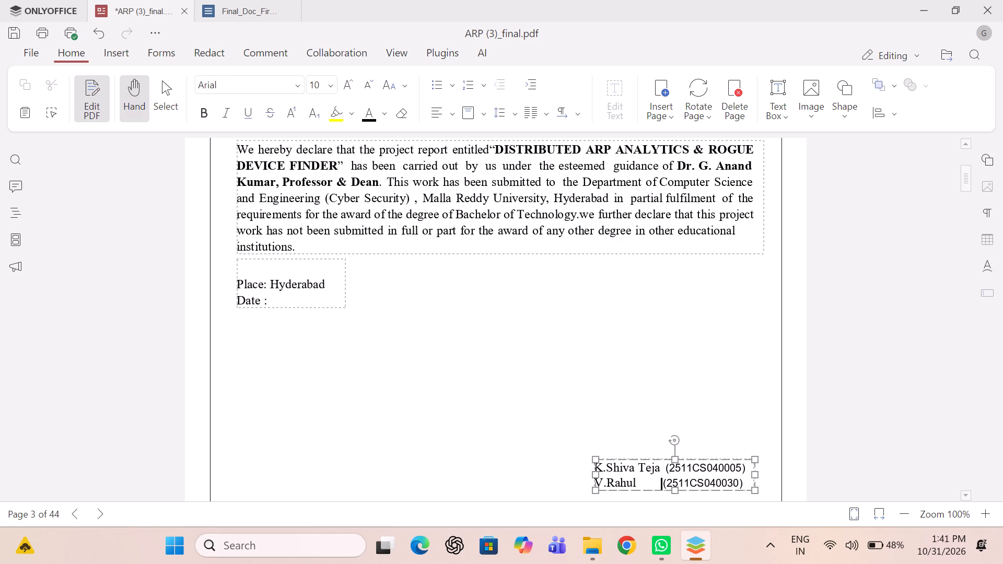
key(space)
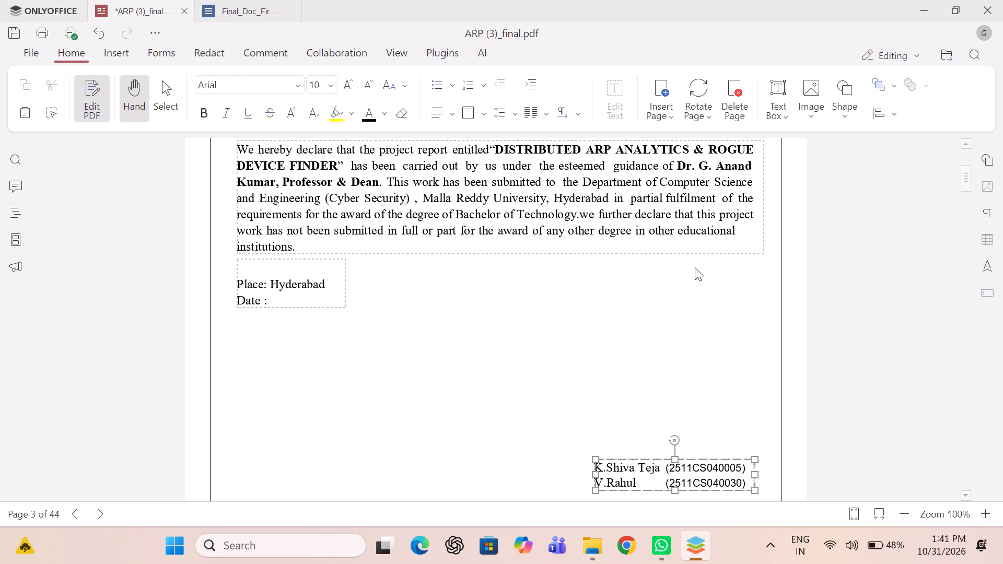
Save the edited ARP (3)_final.pdf.
key(ctrl+s)
Widen the roll-number text box on the acknowledgement page towards the student names and put the second roll number back on its own line.
scroll(677, 289, up, 1)
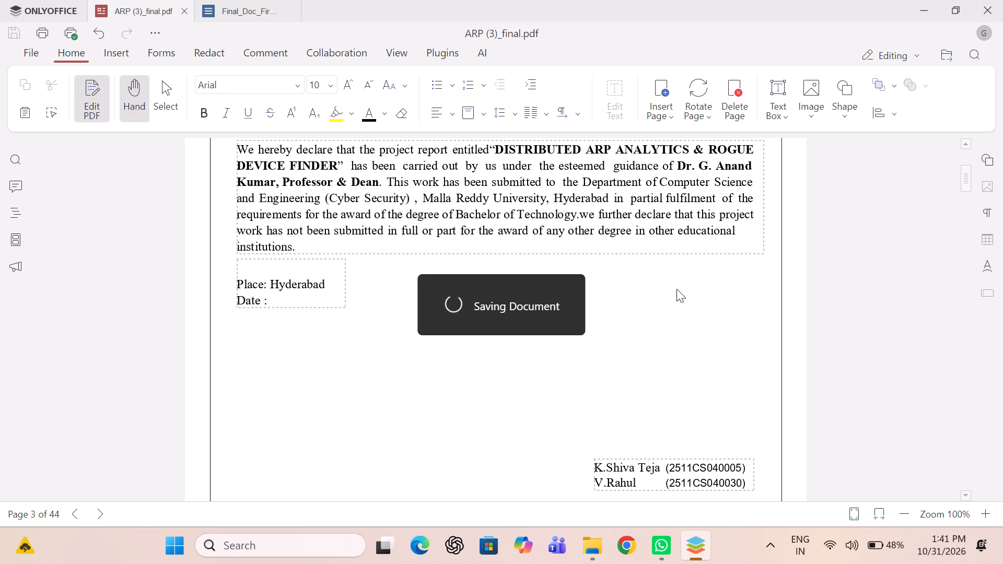
scroll(677, 289, down, 3)
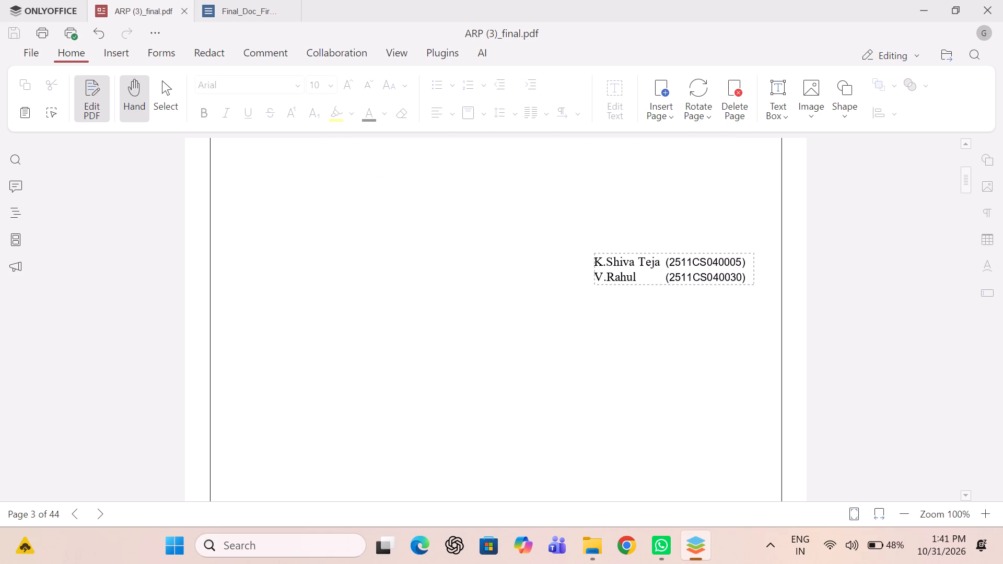
scroll(677, 289, down, 5)
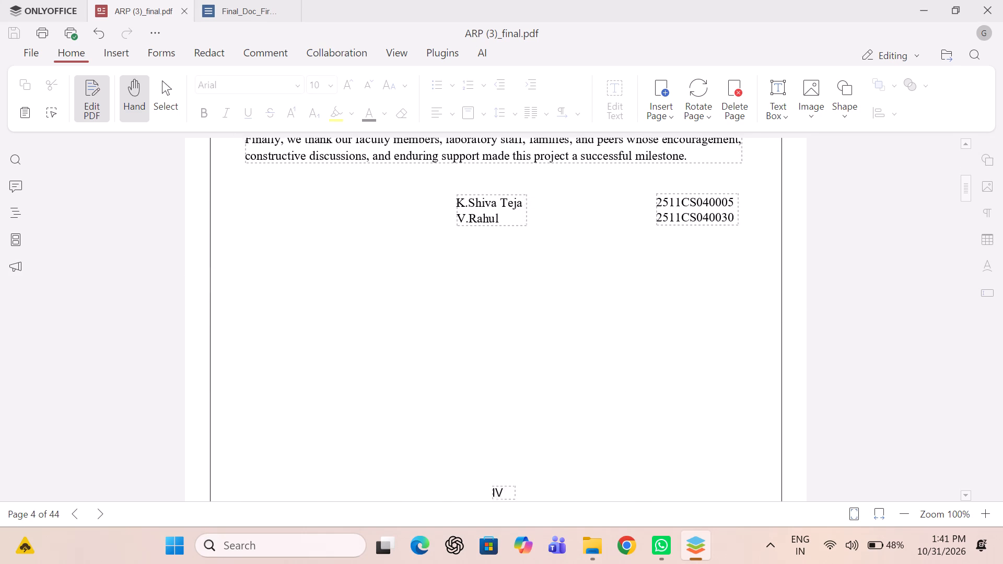
click(683, 209)
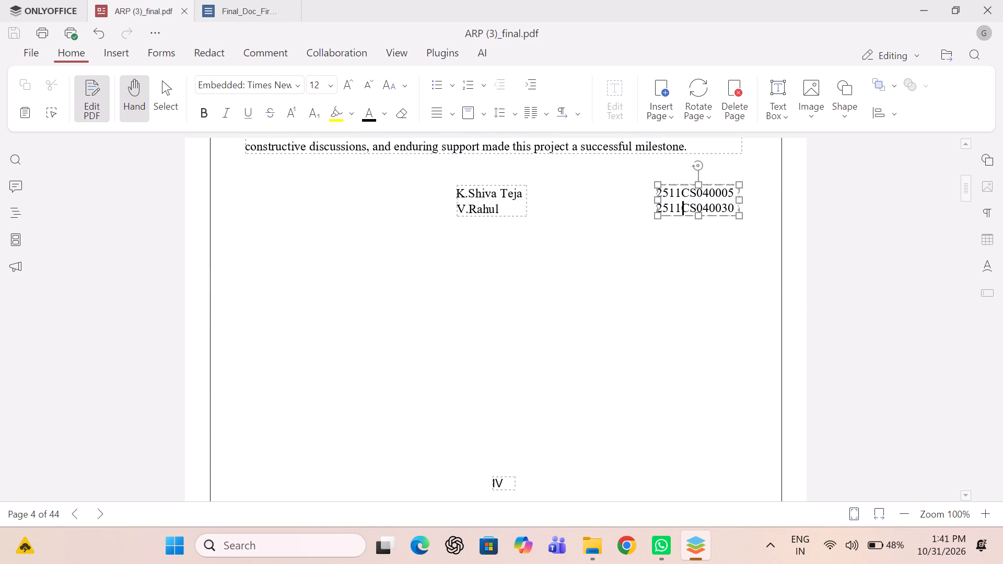
drag(659, 199, 586, 201)
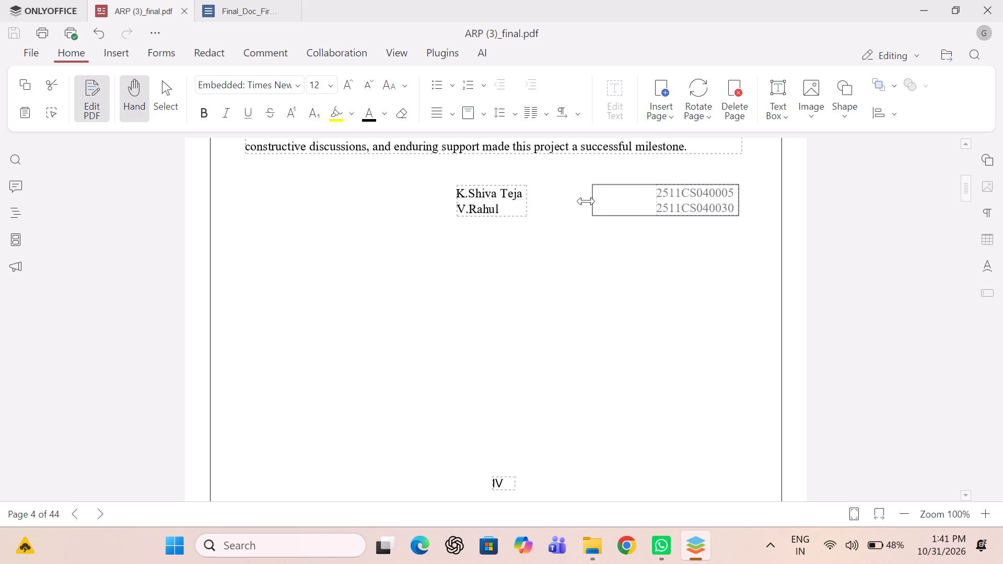
drag(586, 201, 554, 207)
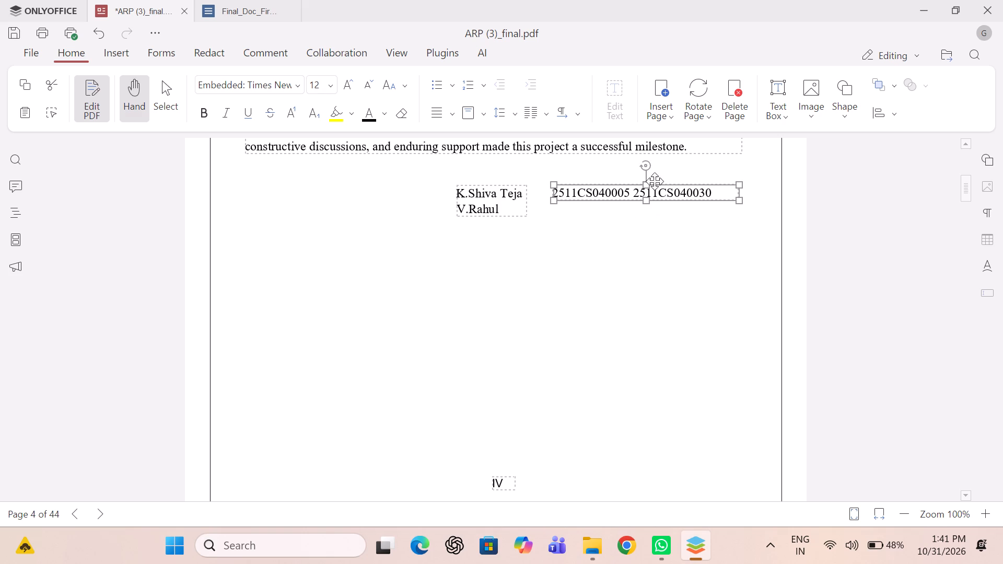
click(632, 195)
key(Return)
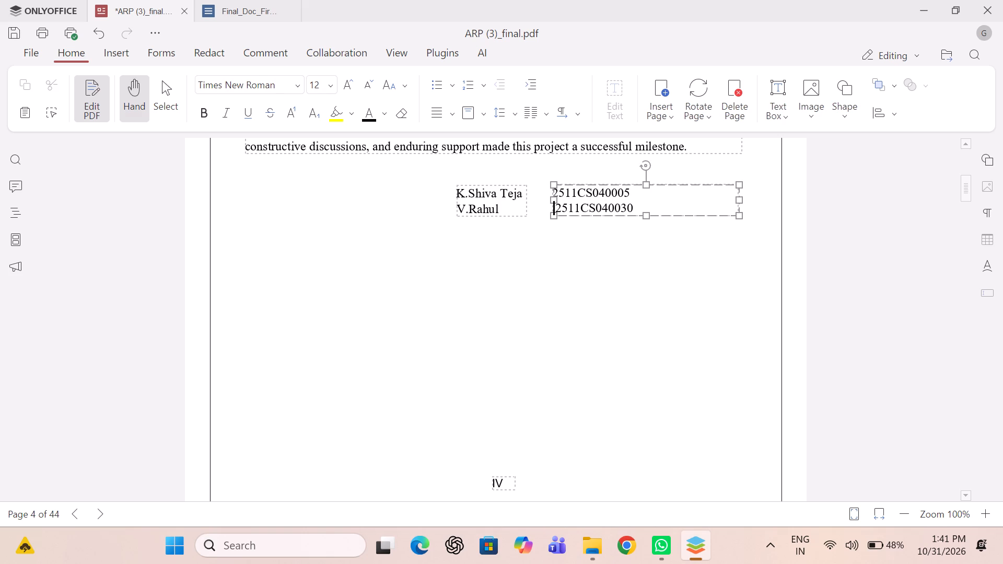
Reposition and resize the roll-number text box so it sits near the page's right border with room for names.
click(646, 184)
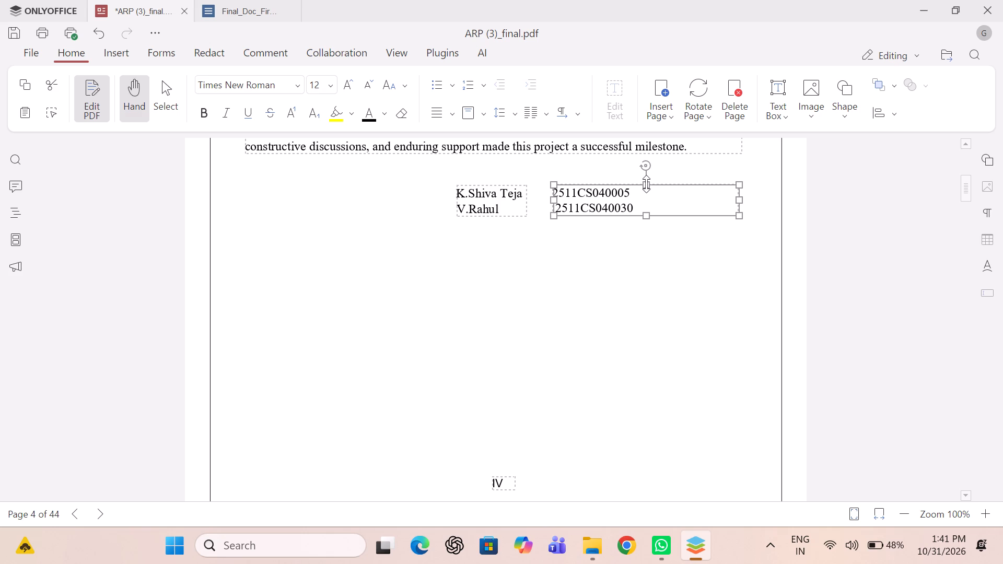
drag(652, 183, 719, 179)
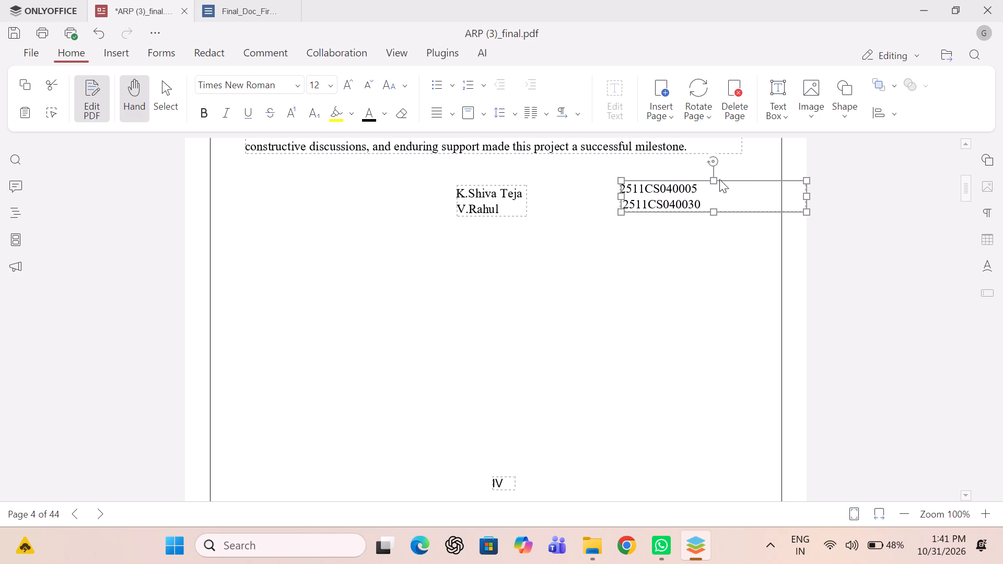
drag(804, 195, 792, 194)
drag(792, 194, 721, 194)
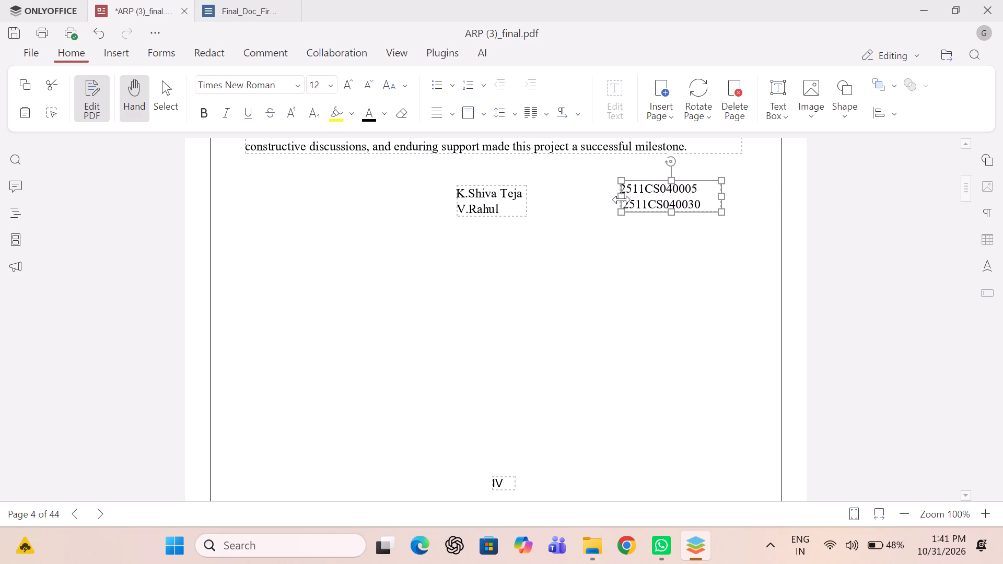
drag(621, 199, 555, 204)
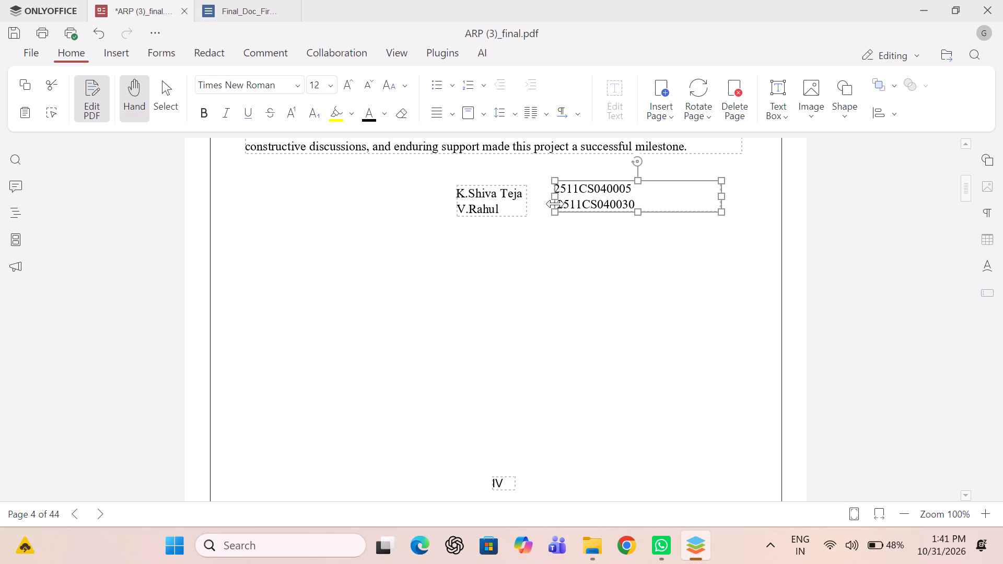
drag(634, 181, 675, 180)
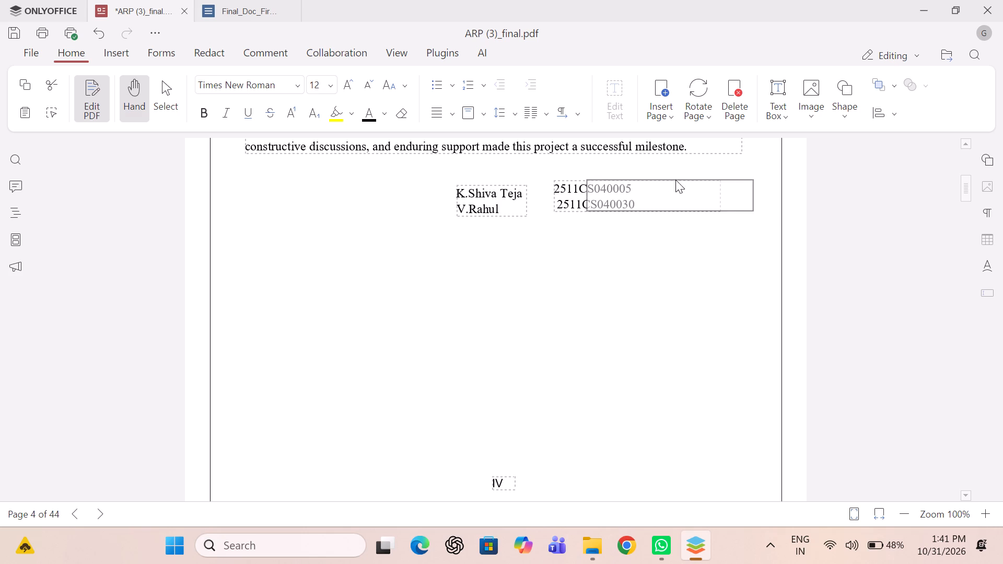
drag(675, 180, 694, 178)
Insert the first student's name, a space and an opening parenthesis before the first roll number.
click(625, 190)
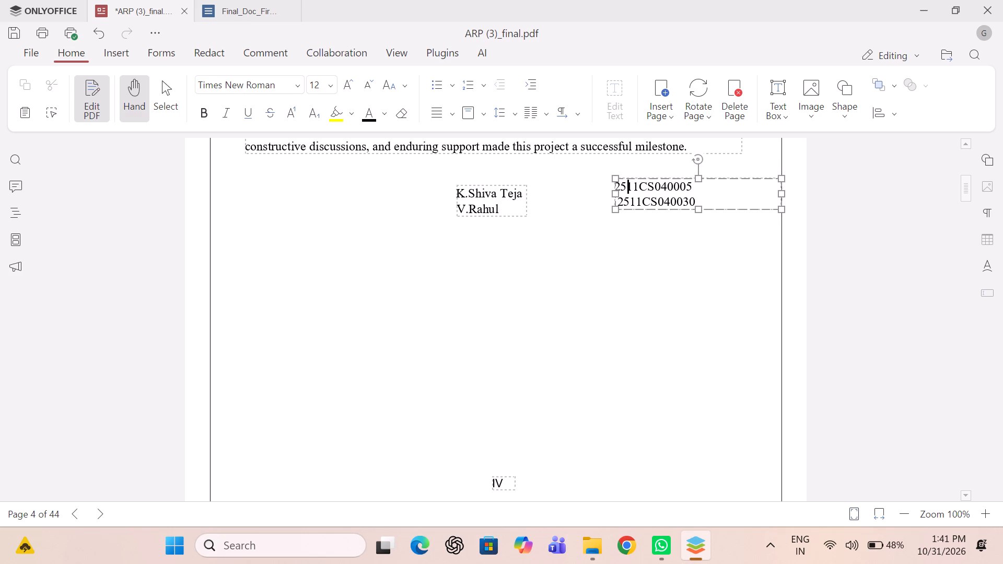
key(Left)
key(Left)
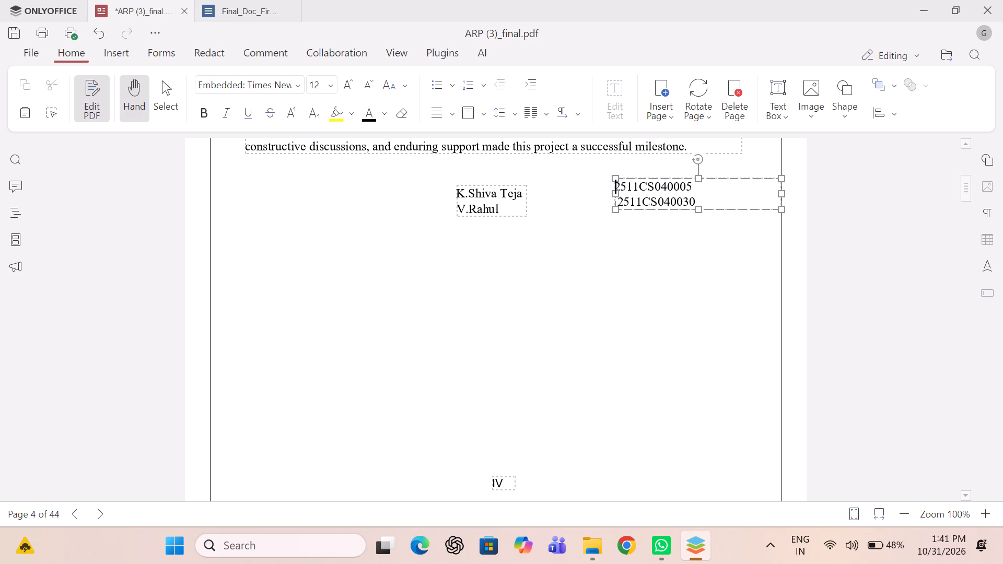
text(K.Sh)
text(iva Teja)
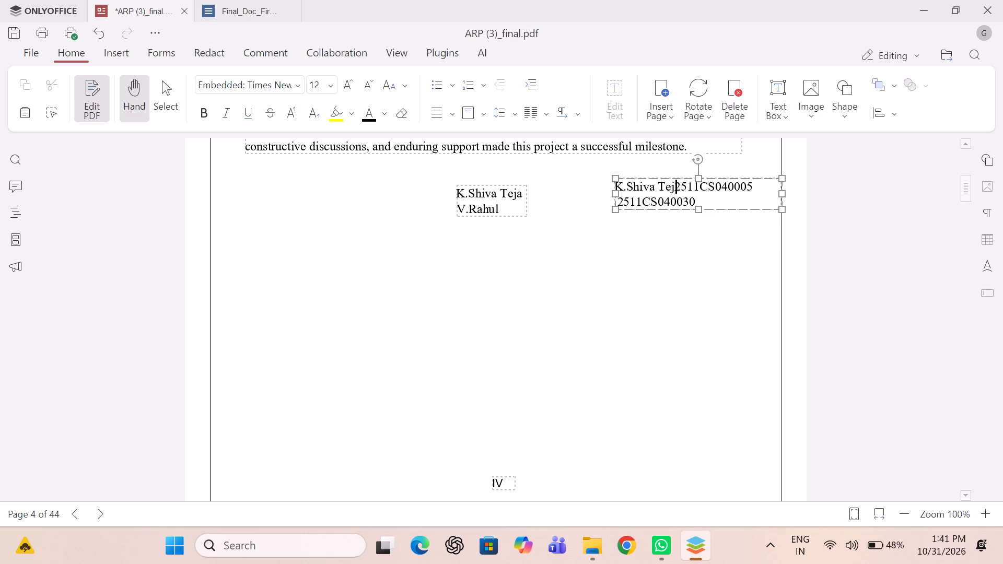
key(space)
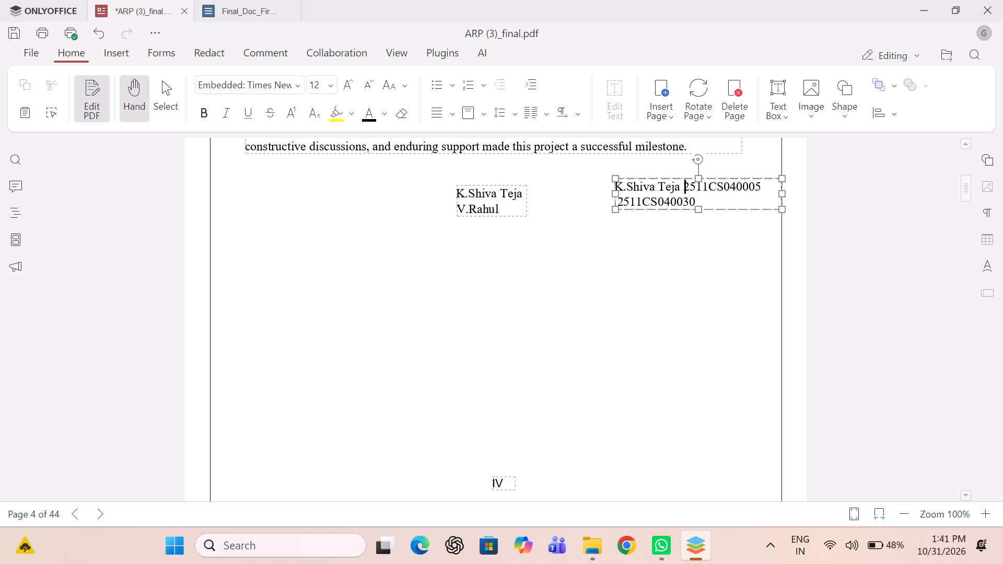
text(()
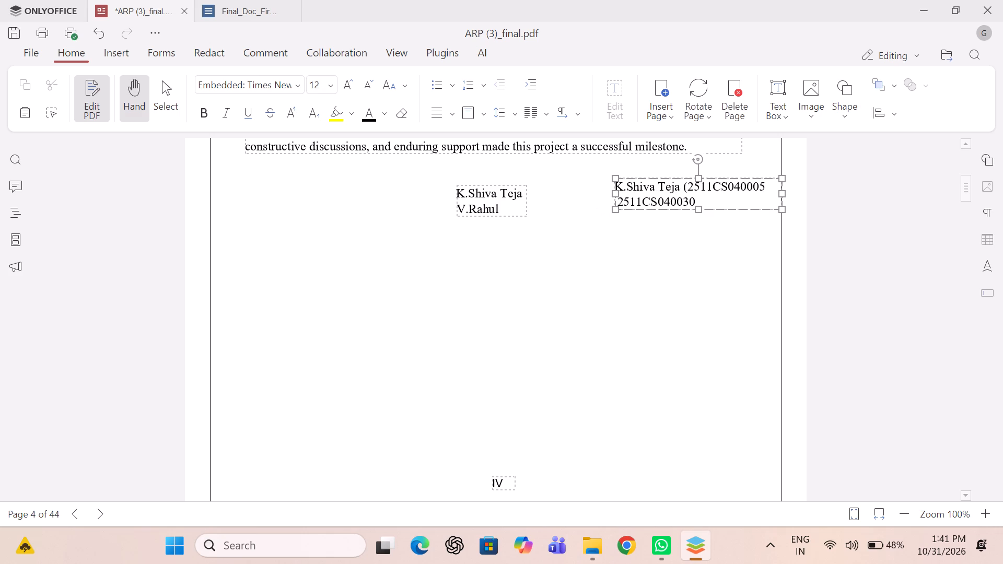
Insert the second student's name before the second roll number, with spaces to align the numbers and an opening parenthesis.
click(625, 201)
key(Left)
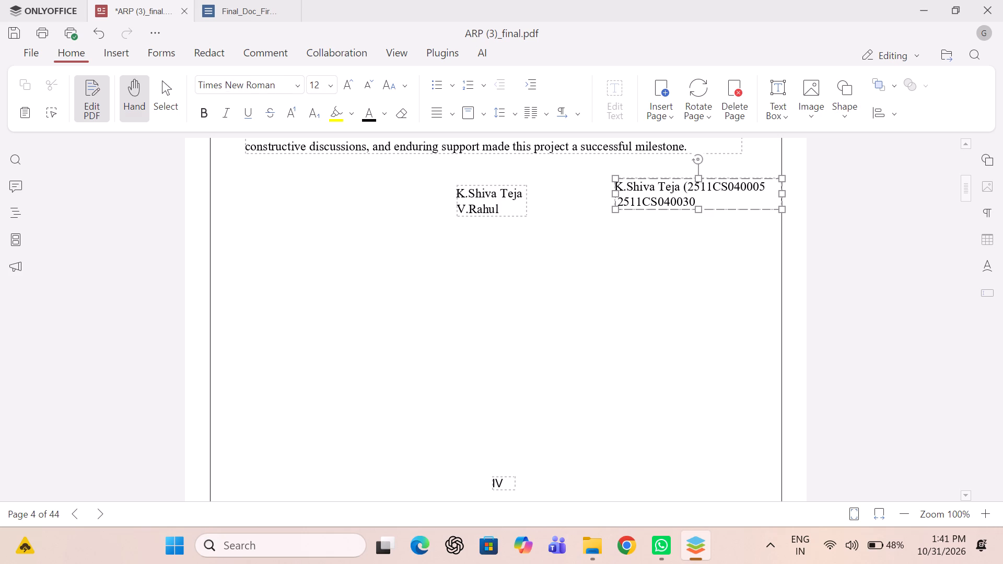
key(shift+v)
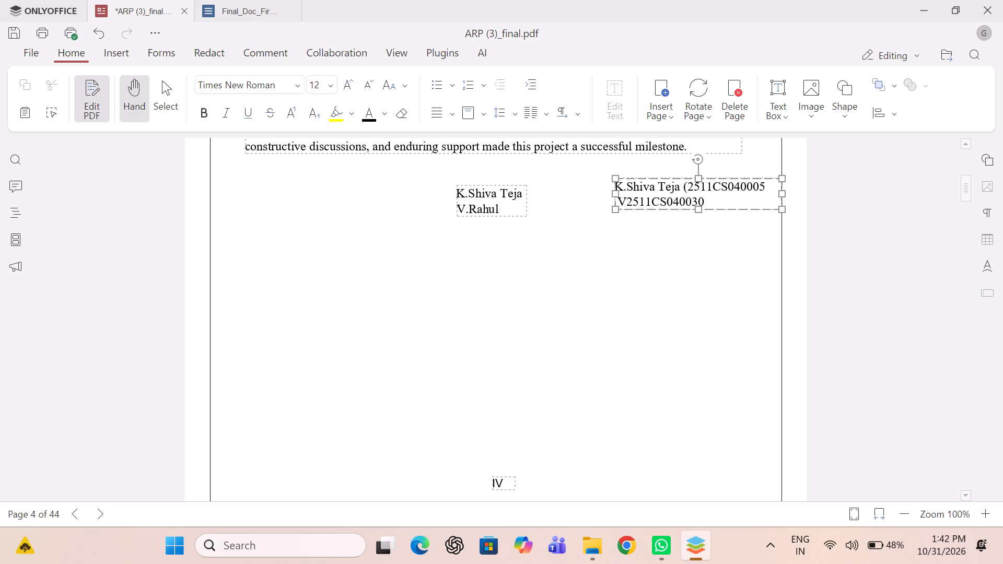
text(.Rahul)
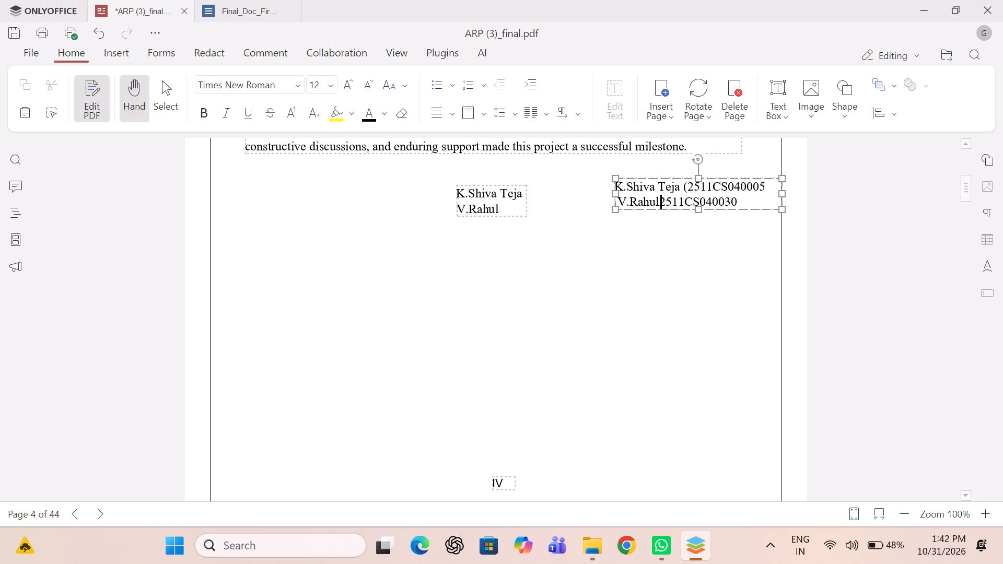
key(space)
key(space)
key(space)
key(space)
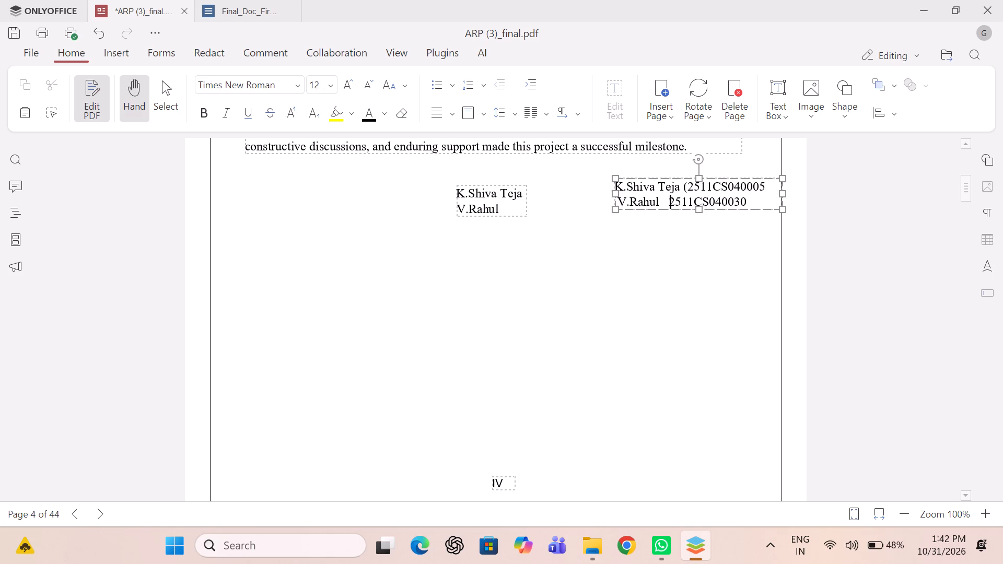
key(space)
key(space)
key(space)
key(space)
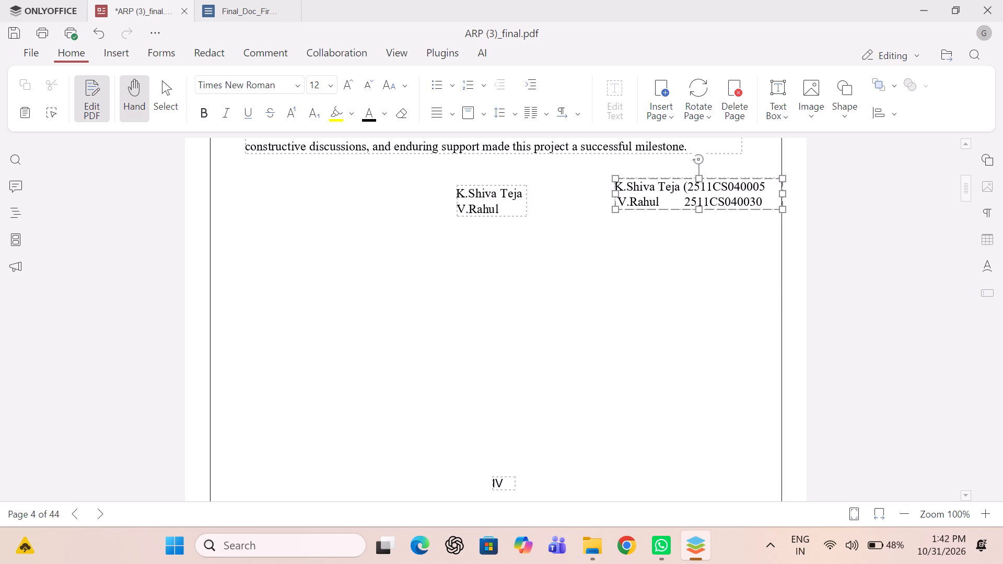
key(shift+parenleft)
Add a closing parenthesis after each of the two roll numbers.
click(766, 185)
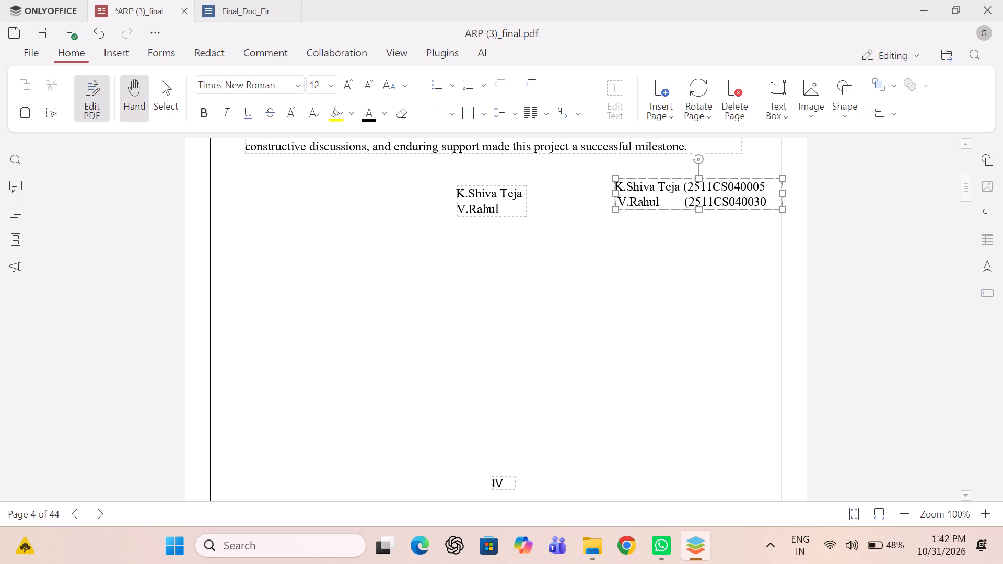
key(shift+parenright)
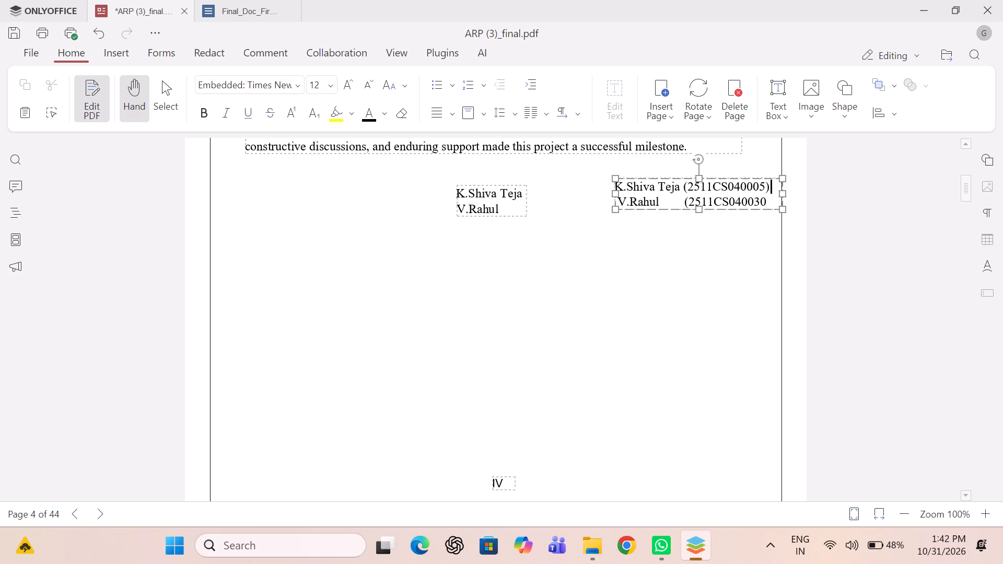
click(767, 199)
key(shift+parenright)
Cut the separate text box holding only the two student names from the acknowledgement page.
right_click(504, 186)
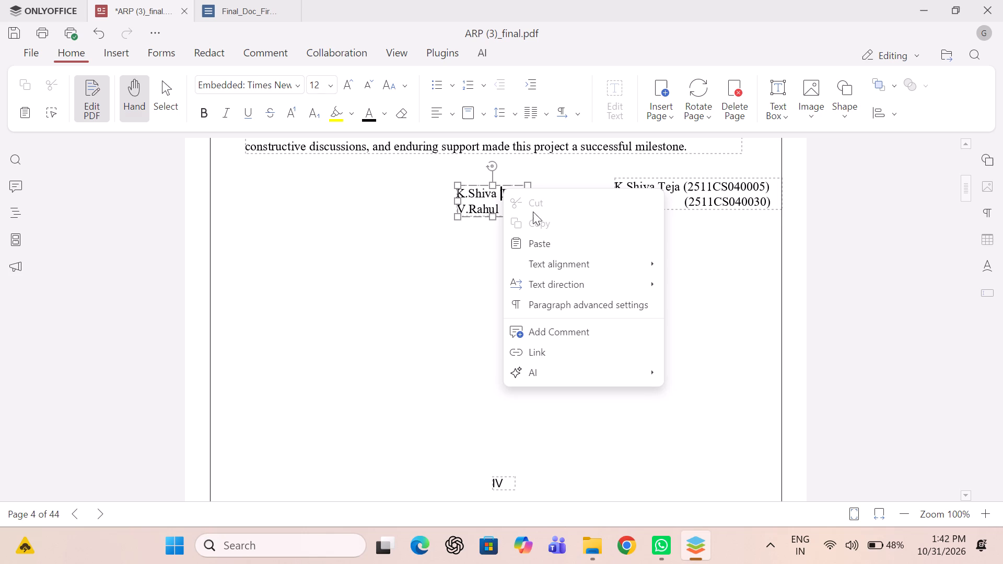
click(472, 187)
click(472, 187)
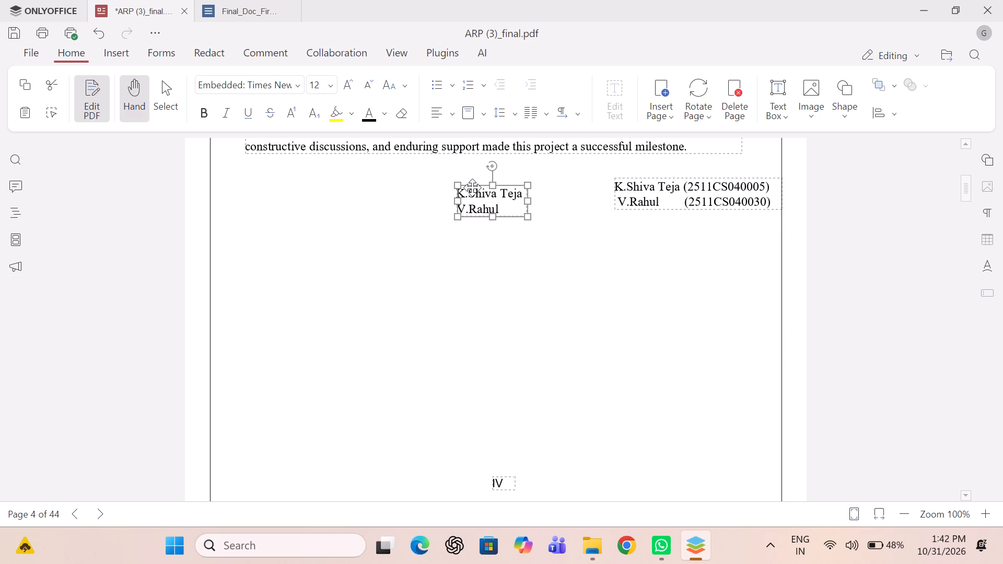
right_click(472, 187)
click(499, 203)
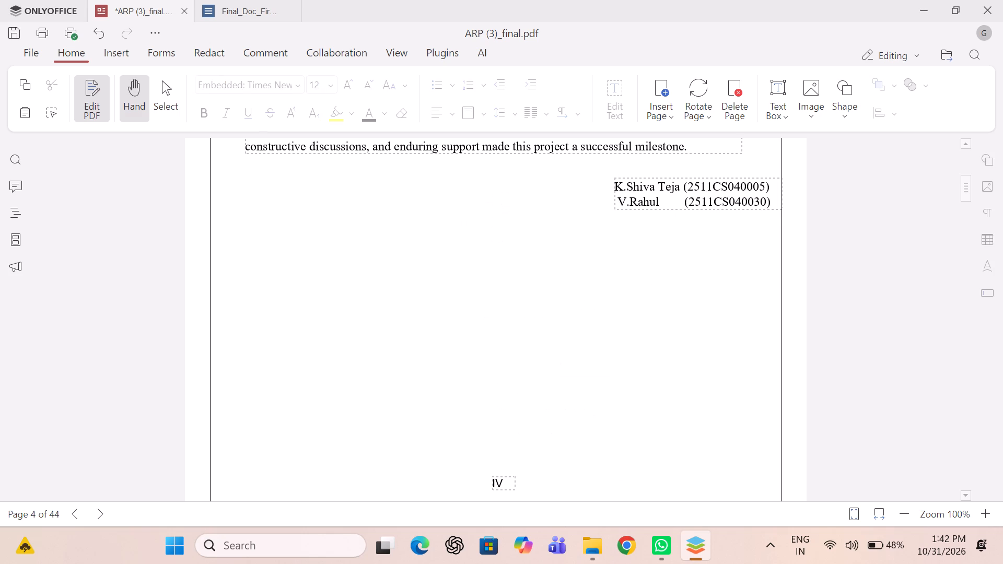
Move the combined name and roll-number block lower beneath the acknowledgement text and inside the page border.
click(673, 198)
drag(683, 176, 684, 191)
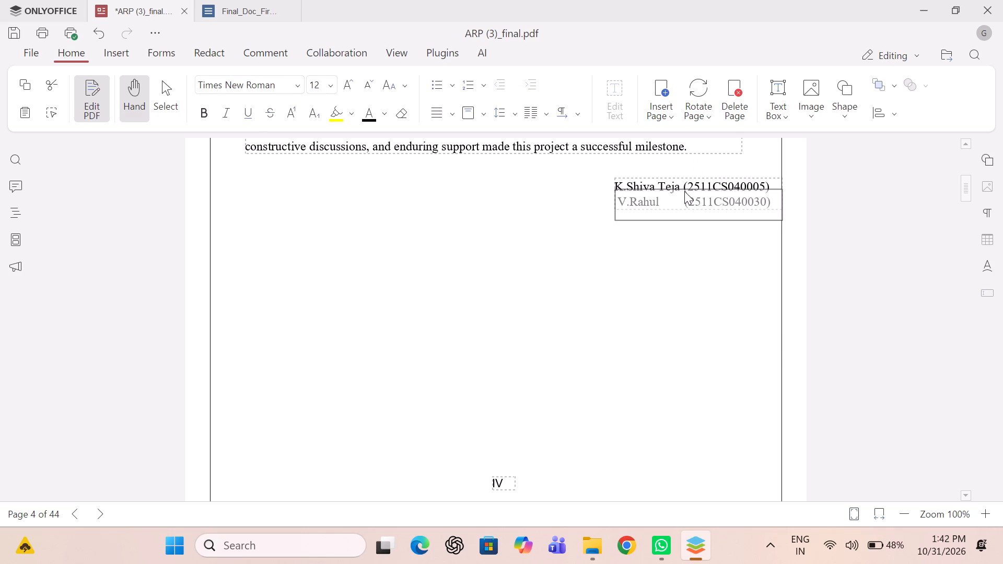
drag(684, 191, 654, 228)
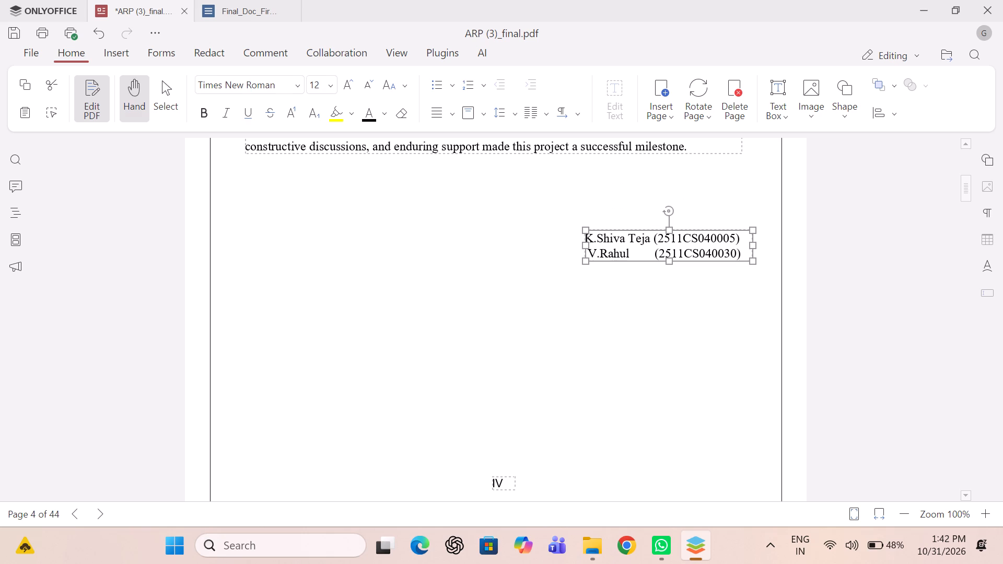
click(699, 196)
Compare the acknowledgement page's closing text and student name block with the same page in Final_Doc_First_4_Pages (1).docx.
scroll(699, 196, up, 3)
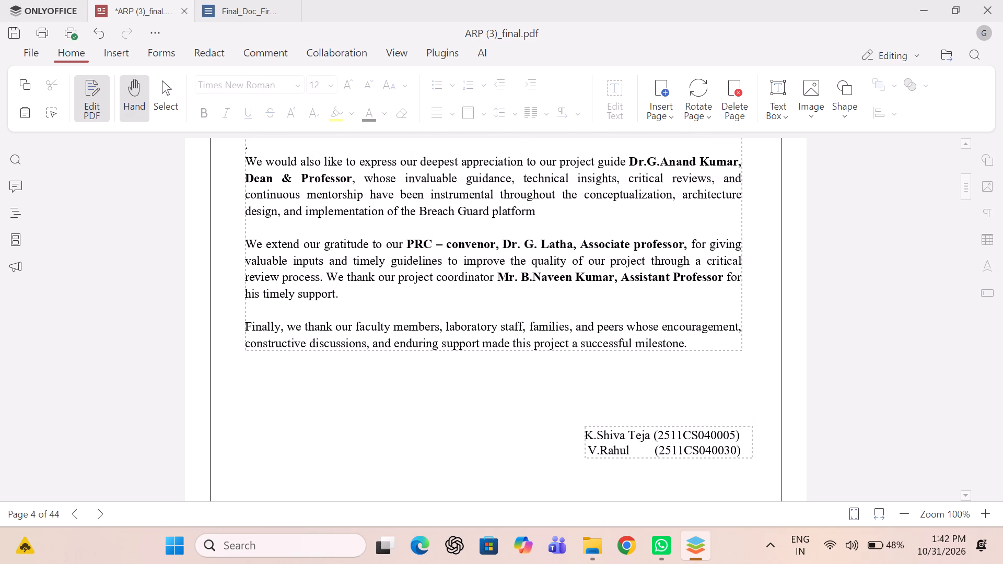
click(265, 1)
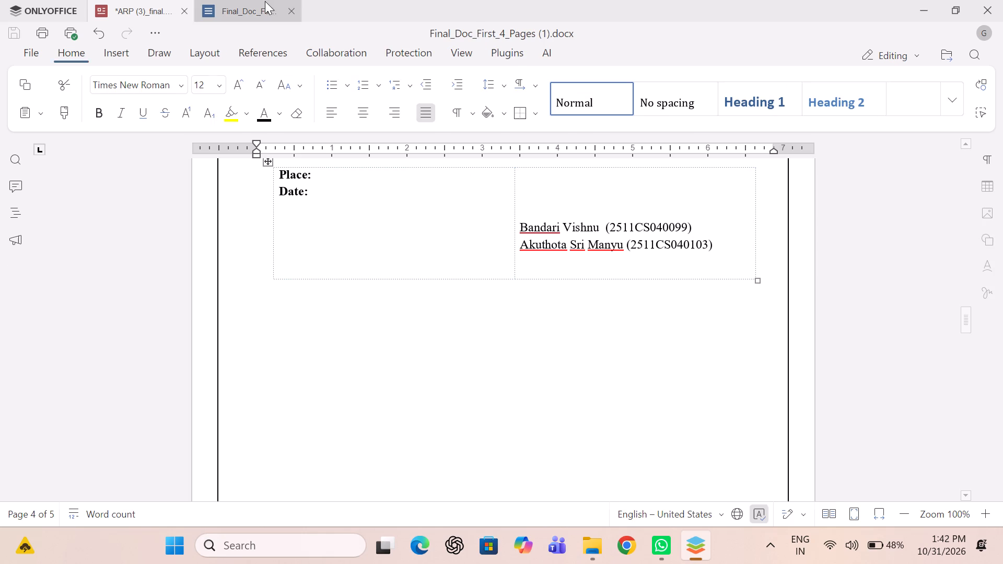
scroll(461, 280, up, 2)
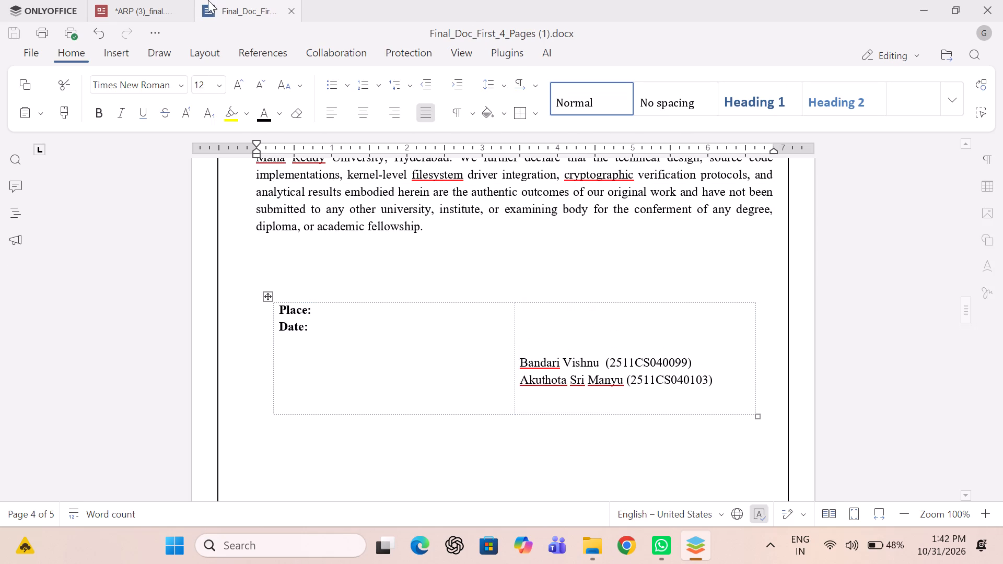
click(132, 0)
scroll(447, 335, down, 1)
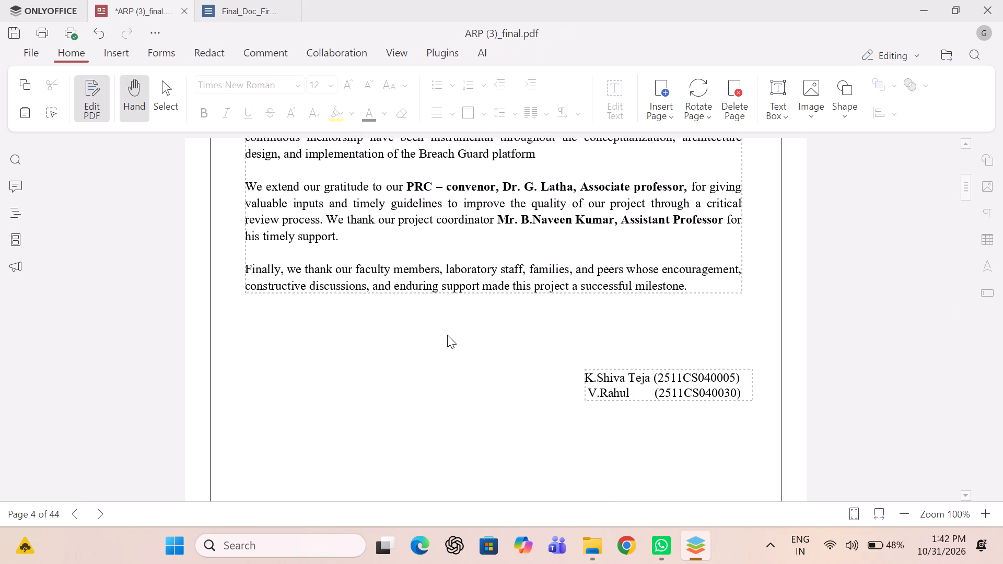
scroll(447, 335, down, 2)
click(209, 0)
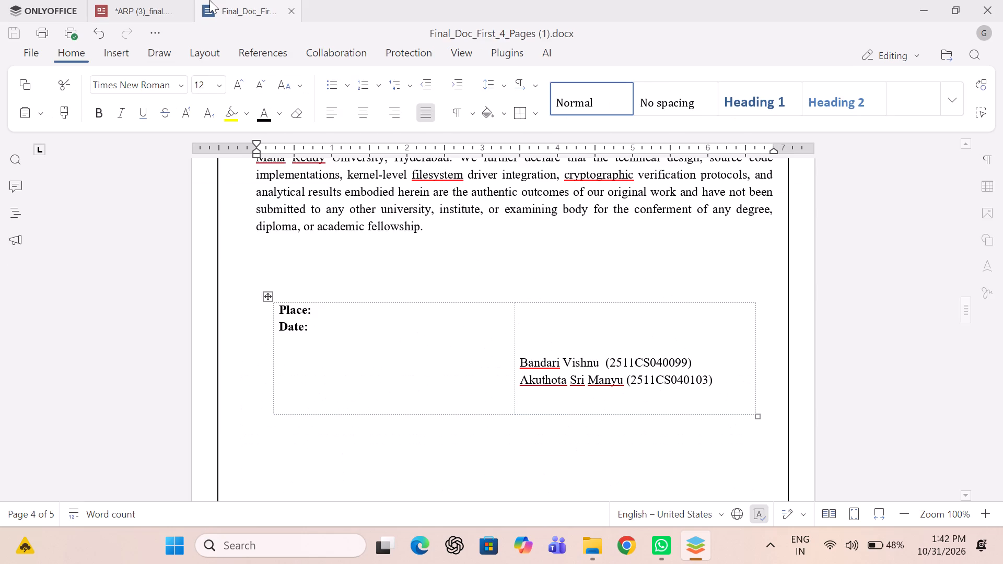
scroll(390, 253, down, 6)
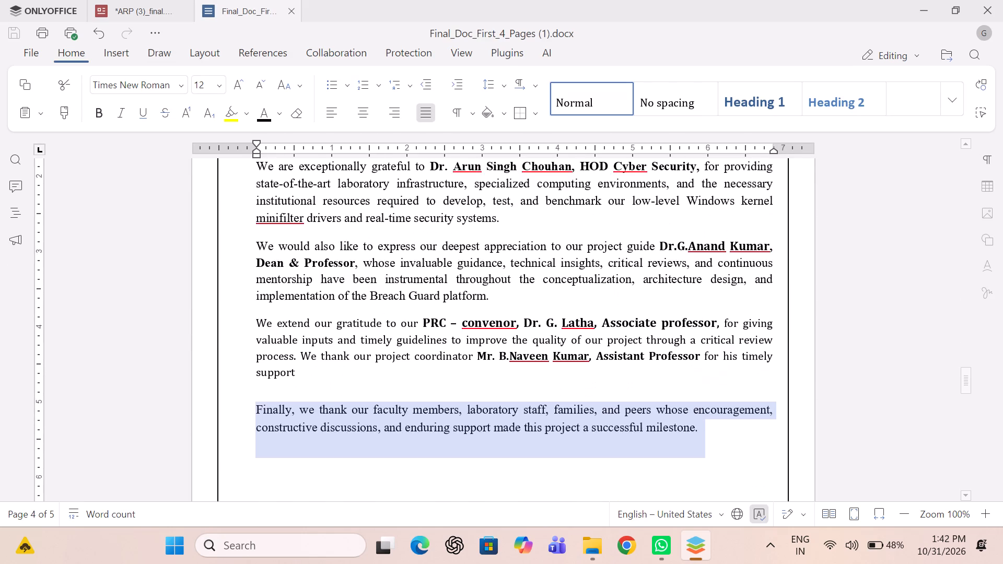
scroll(390, 253, down, 1)
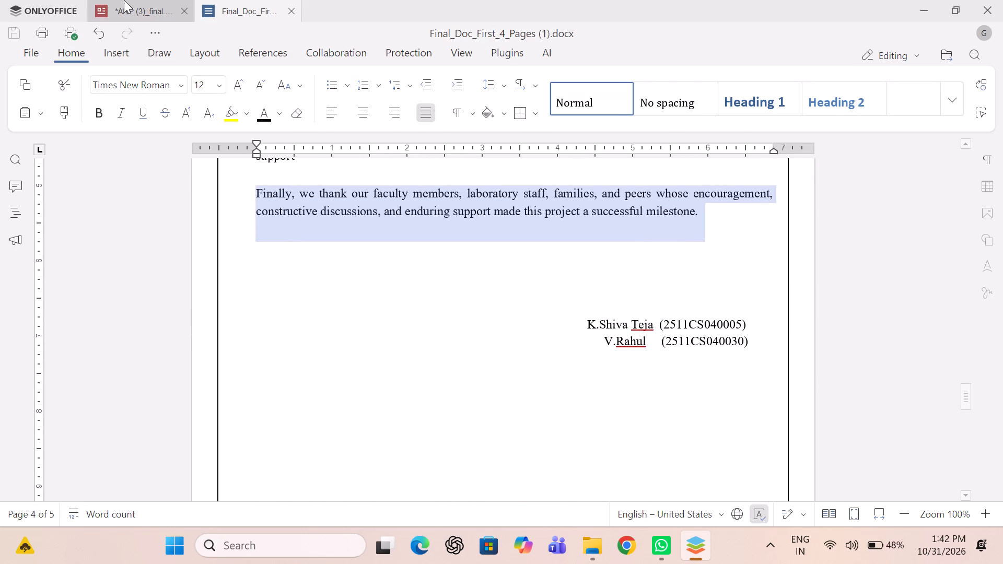
Return to ARP (3)_final.pdf and review its pages from the cover through to the table of contents.
click(123, 0)
scroll(491, 348, down, 5)
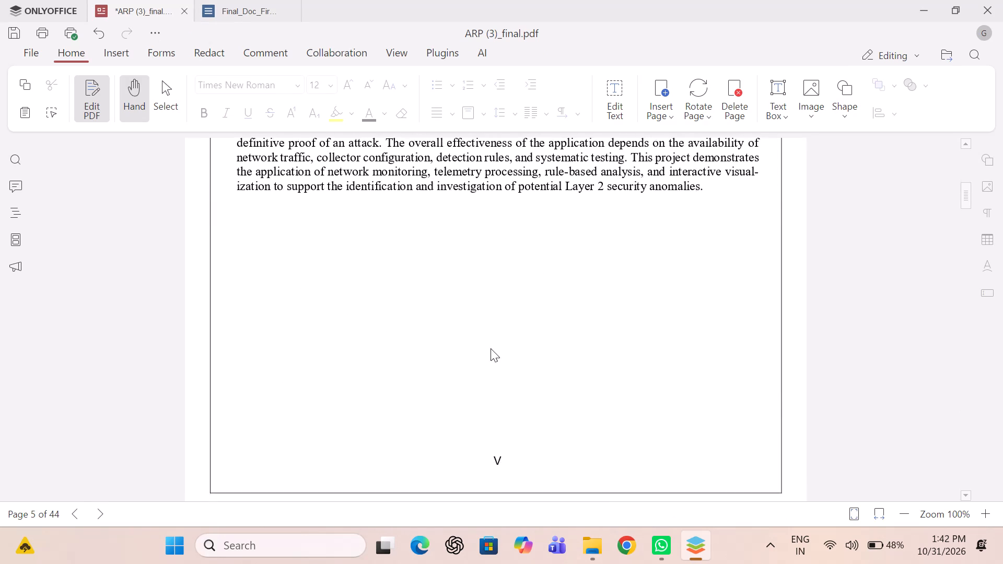
scroll(491, 348, down, 3)
scroll(491, 348, up, 12)
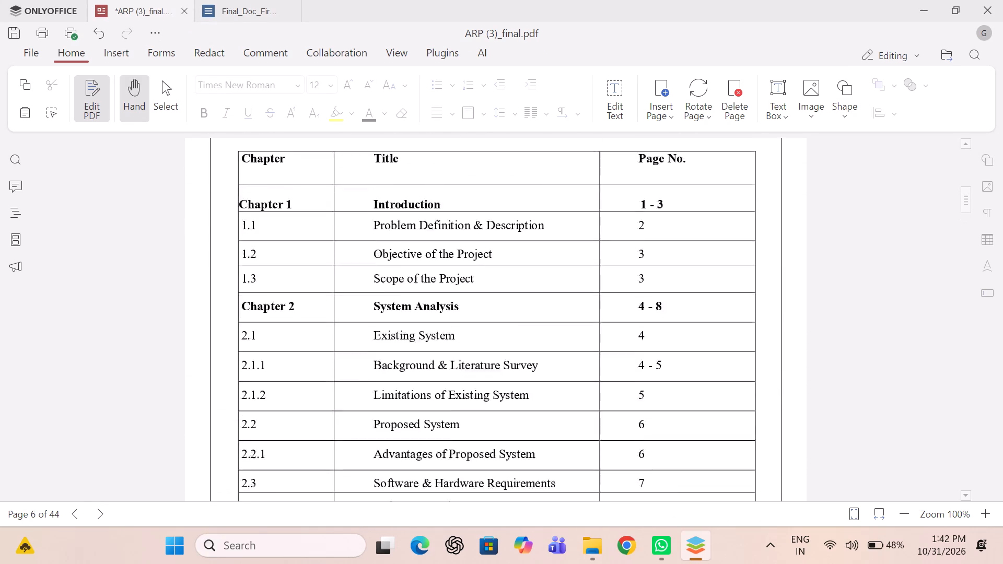
scroll(491, 348, up, 11)
scroll(491, 348, down, 4)
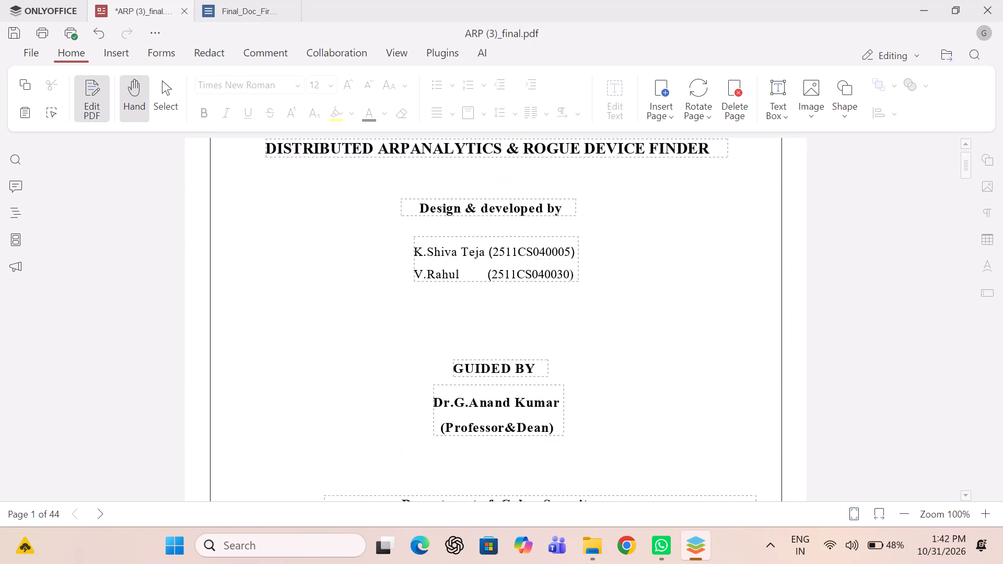
scroll(491, 348, down, 5)
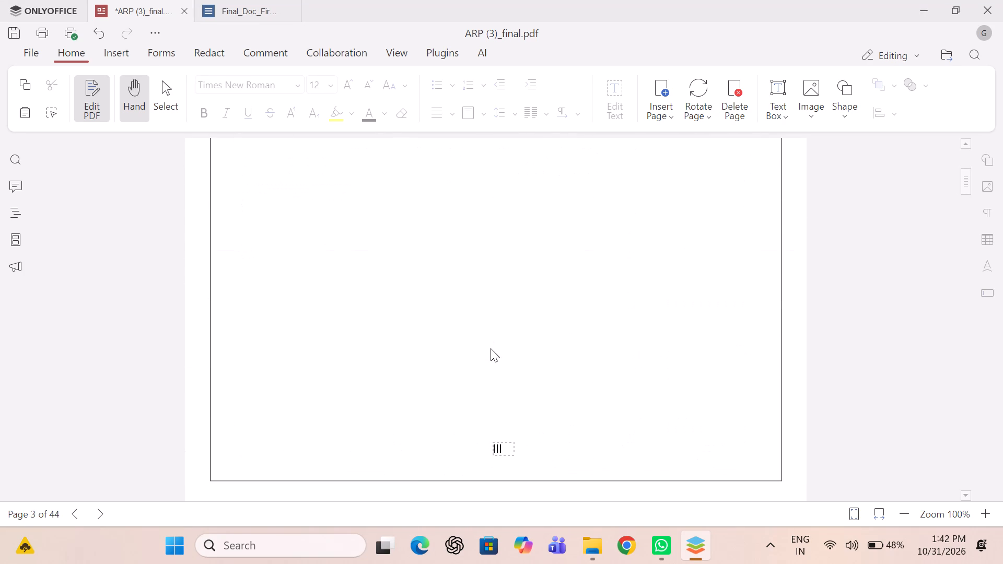
scroll(491, 348, down, 2)
scroll(491, 348, up, 5)
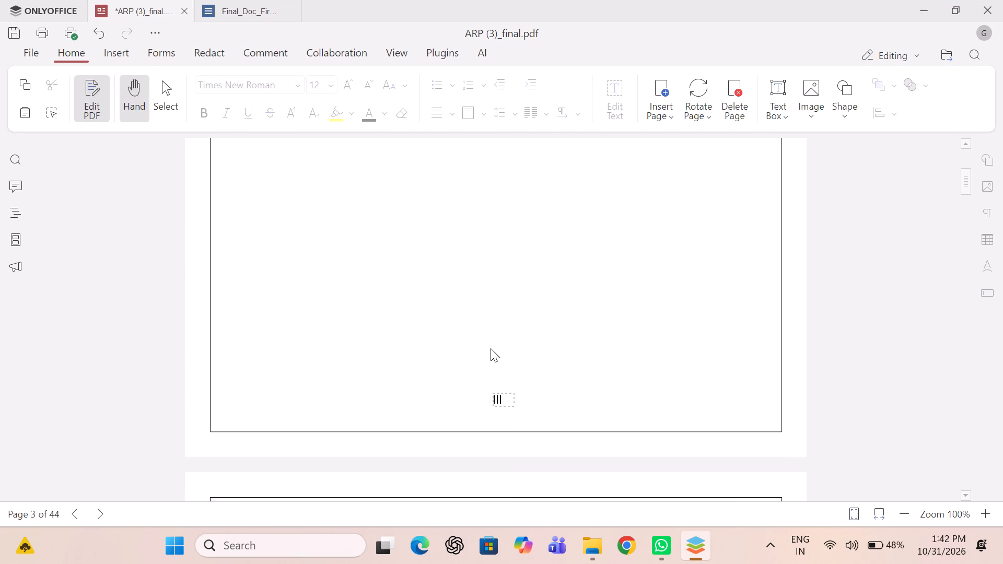
scroll(491, 348, down, 3)
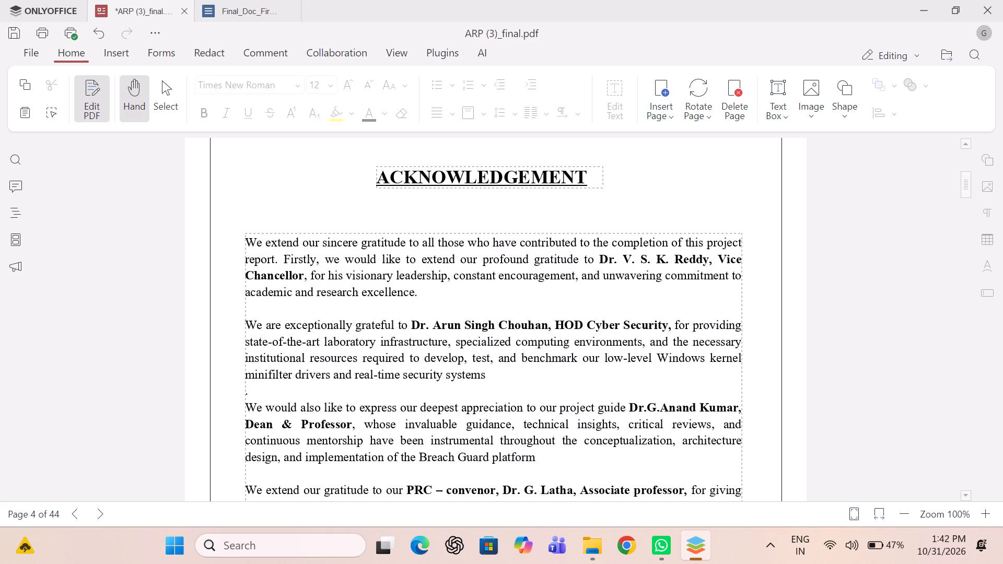
Remove the leading space before the second student's name on the acknowledgement page and add one space before that student's roll number.
scroll(491, 348, down, 3)
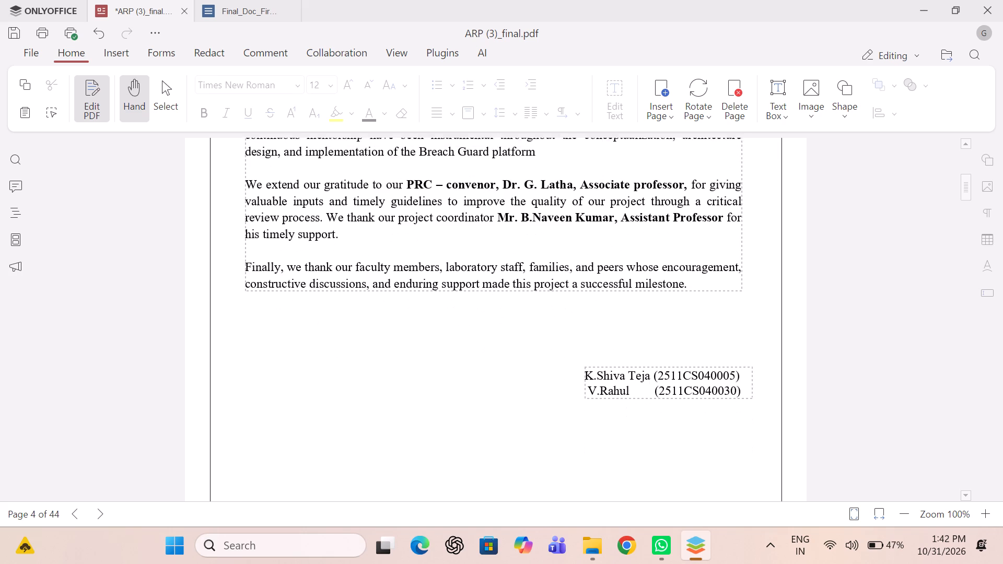
scroll(491, 348, down, 1)
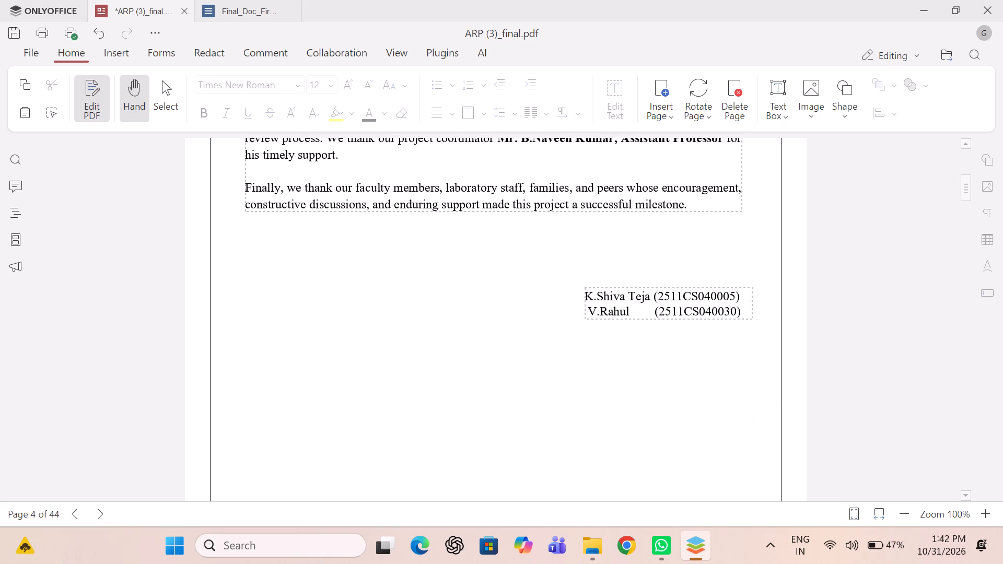
scroll(491, 348, down, 1)
scroll(491, 348, up, 1)
scroll(640, 172, up, 1)
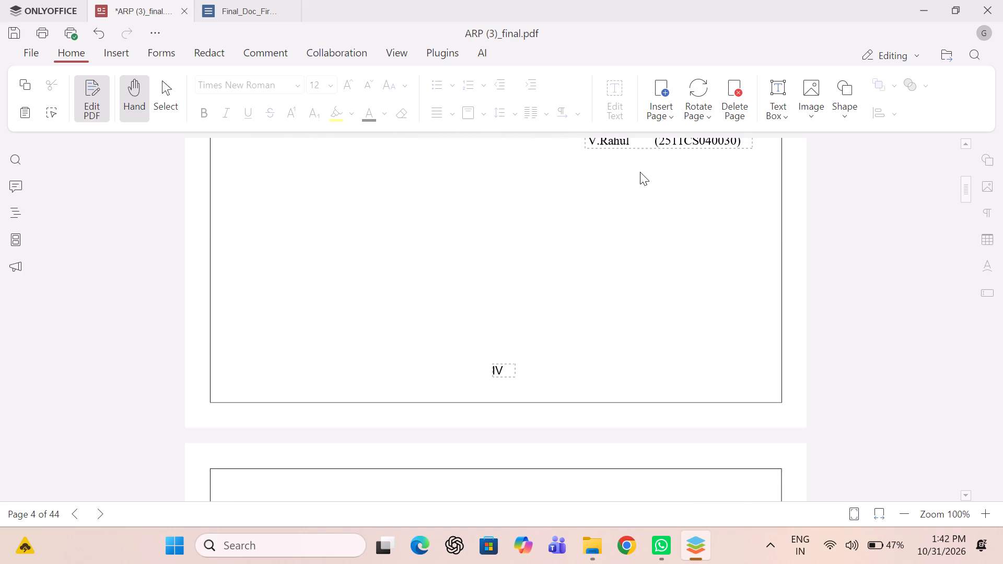
scroll(618, 171, up, 1)
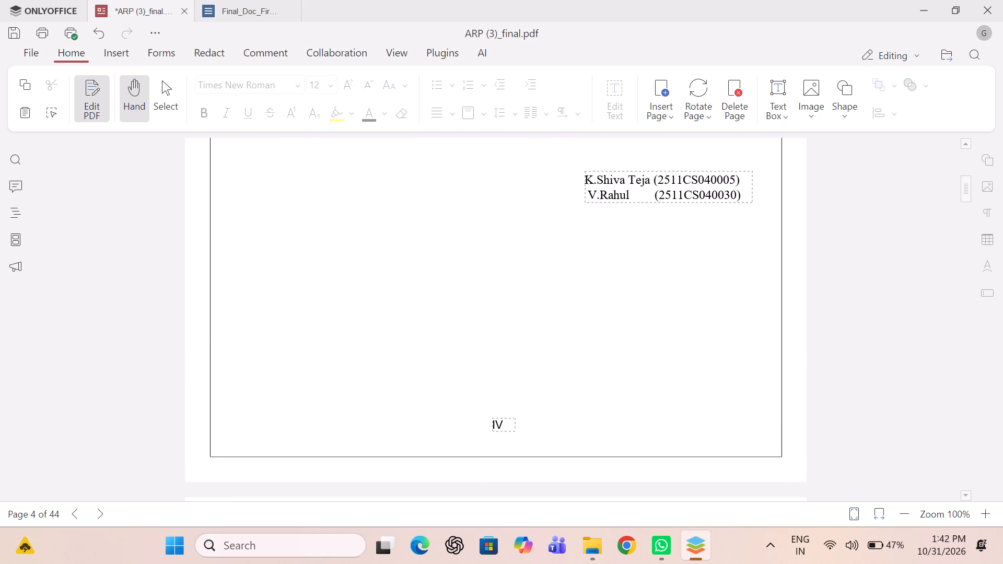
click(590, 193)
key(BackSpace)
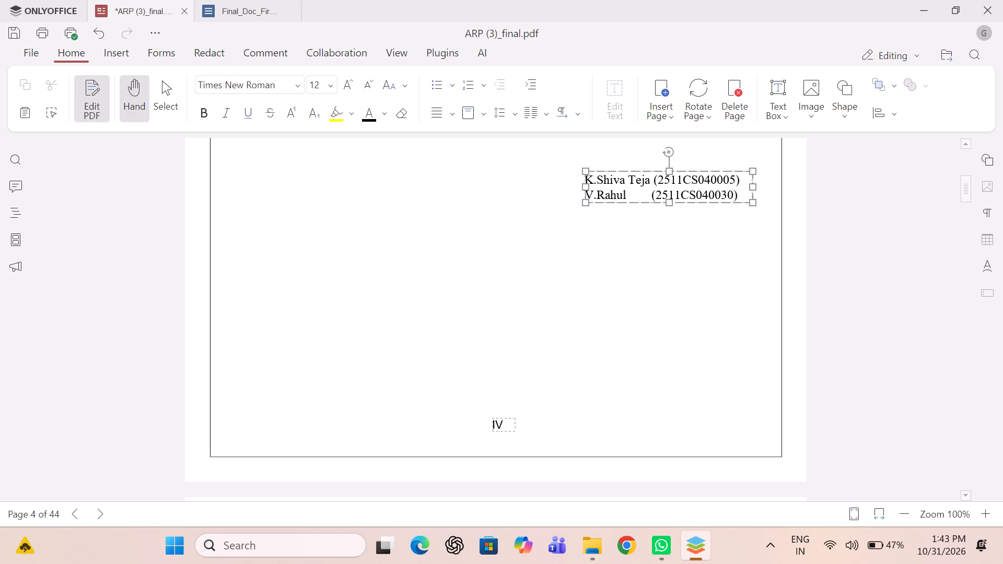
click(651, 193)
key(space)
Check the acknowledgement page again, along with the abstract and table of contents pages that follow it.
scroll(682, 292, down, 2)
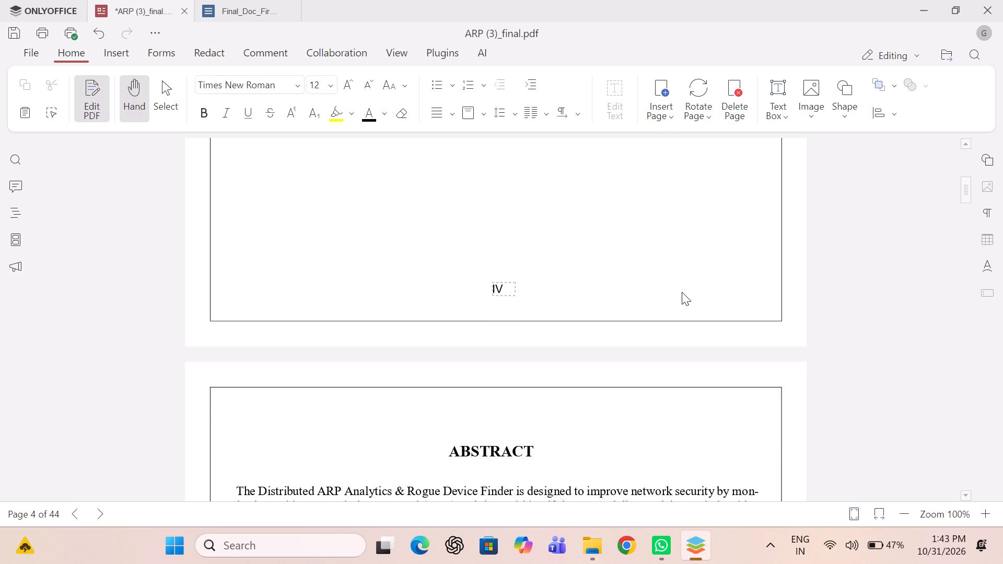
scroll(682, 292, down, 4)
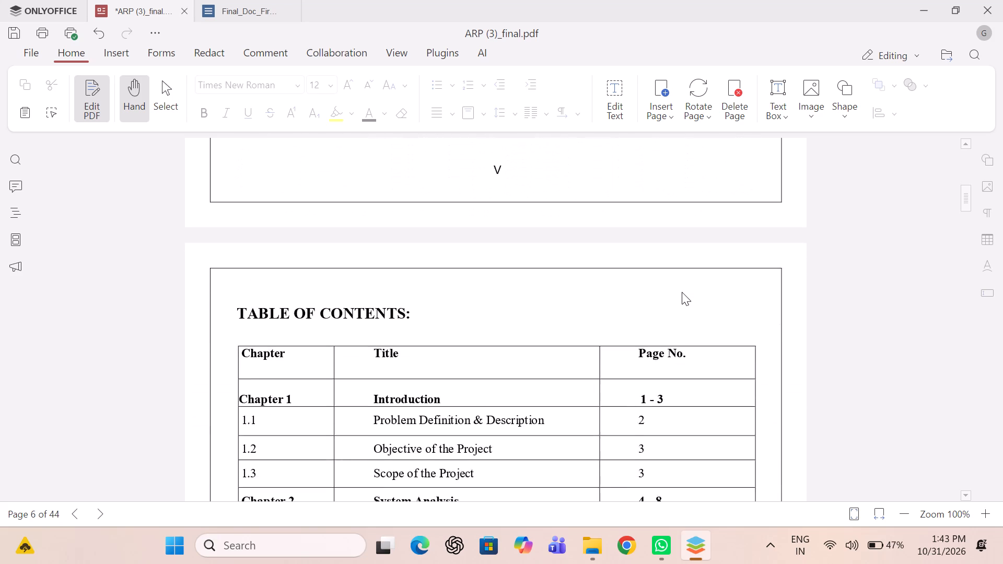
scroll(682, 292, up, 8)
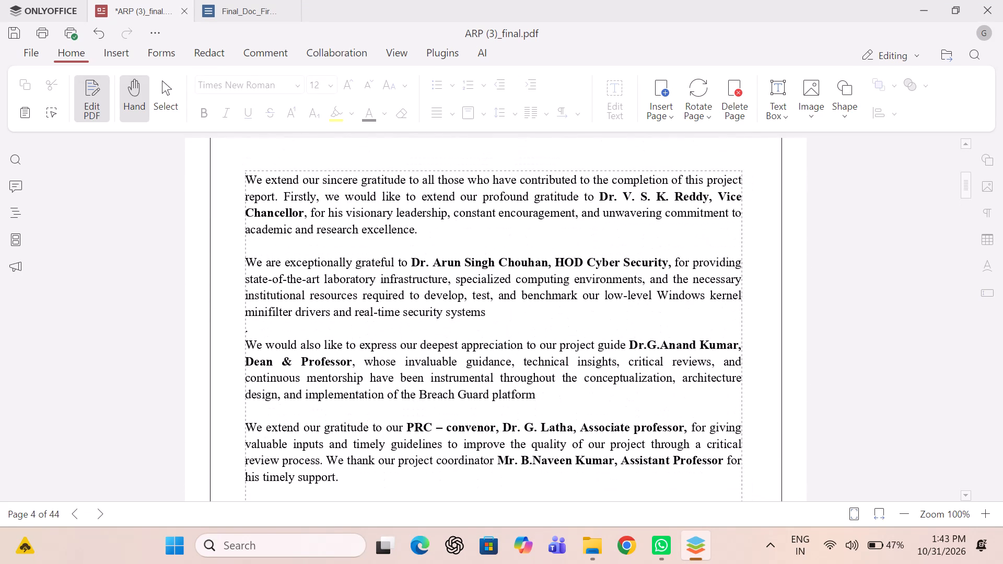
scroll(682, 292, down, 2)
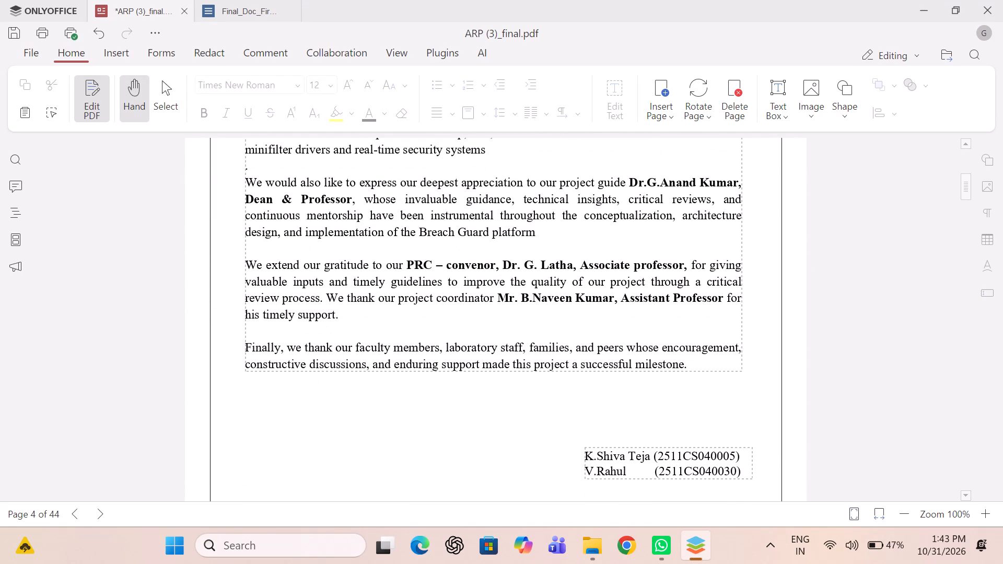
scroll(682, 292, up, 4)
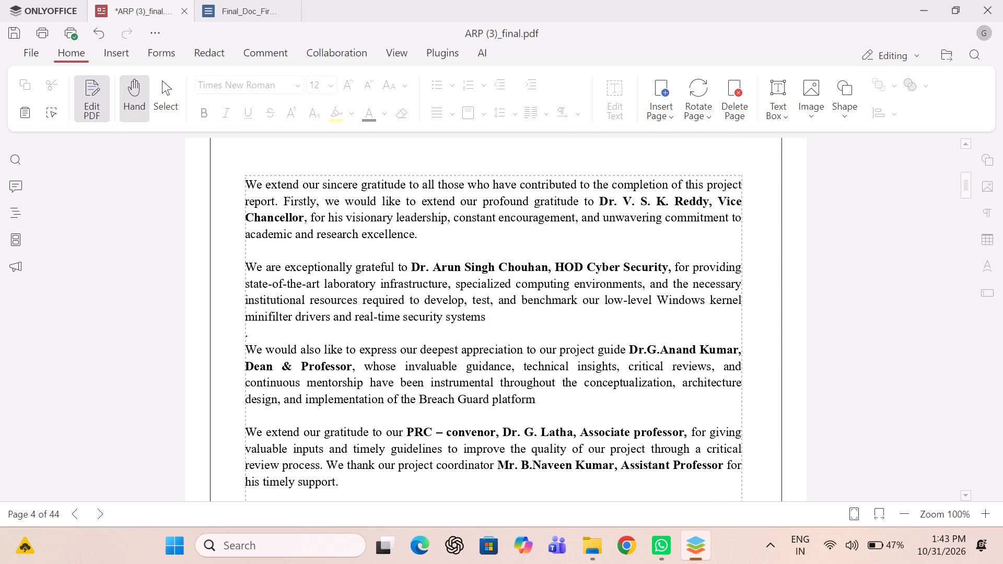
scroll(682, 292, up, 1)
Save the edited ARP (3)_final.pdf.
key(ctrl+s)
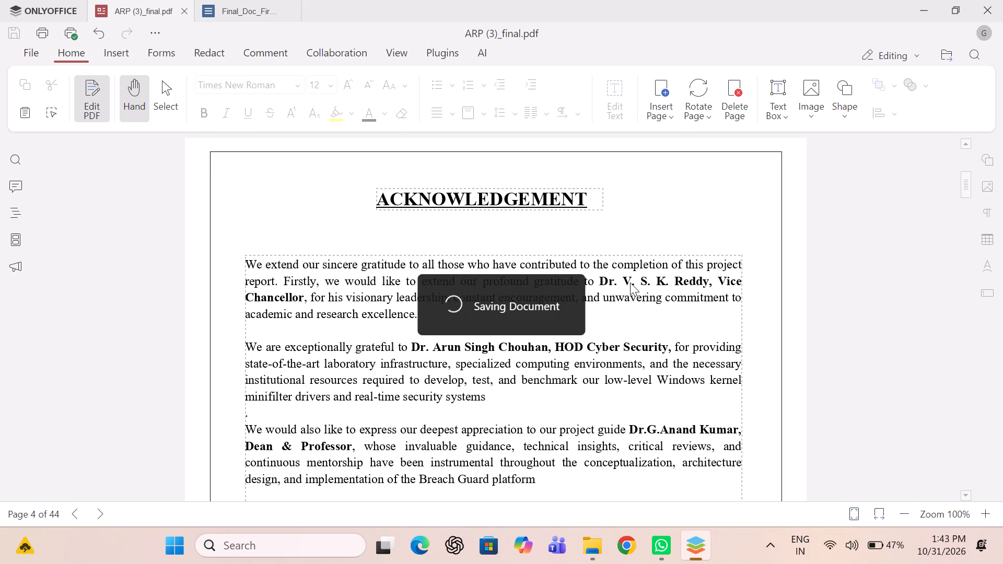
Review the PDF's front pages from the acknowledgement back through the declaration and certificate to the cover page.
scroll(630, 283, up, 1)
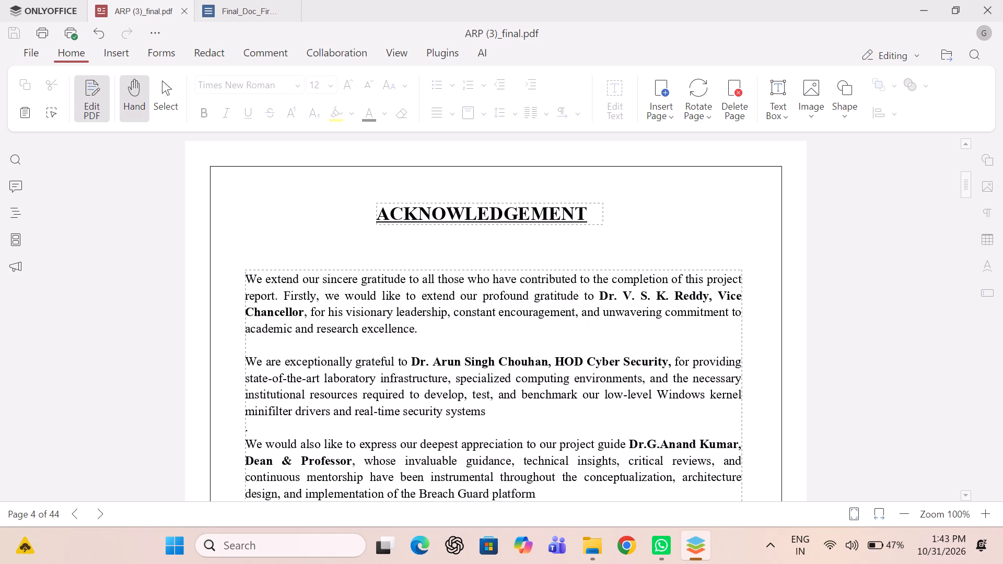
scroll(659, 224, up, 5)
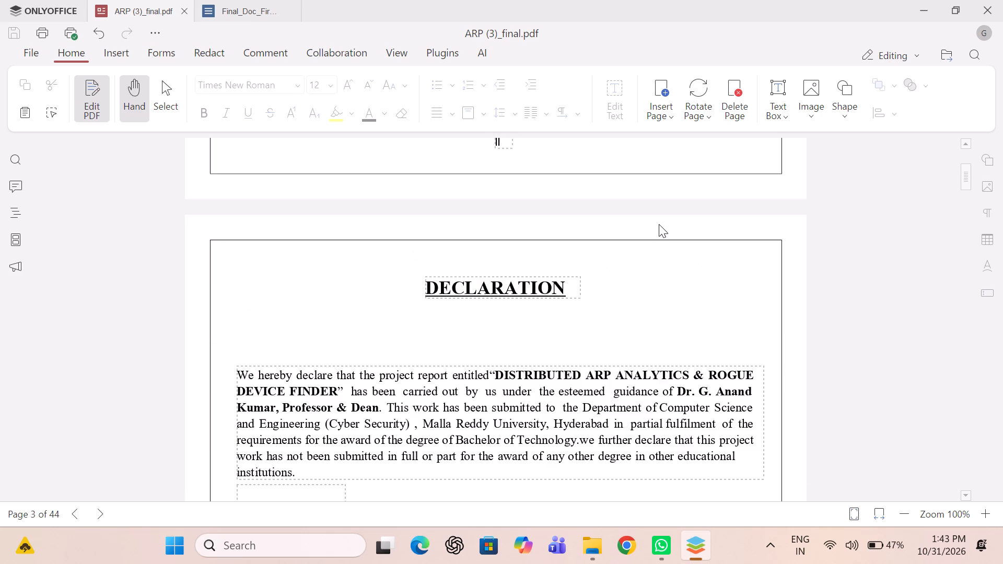
scroll(659, 224, down, 2)
scroll(659, 224, up, 1)
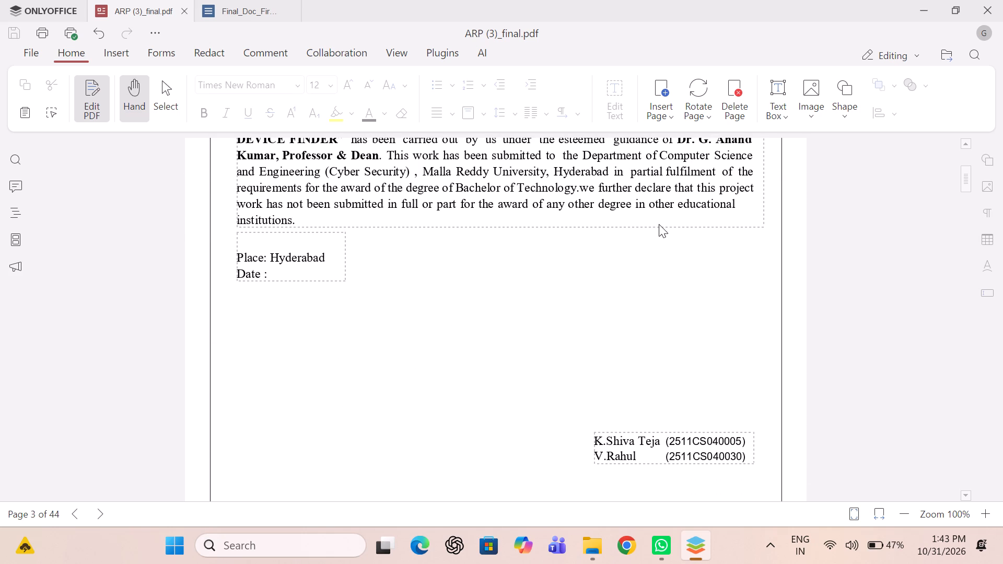
scroll(659, 224, up, 2)
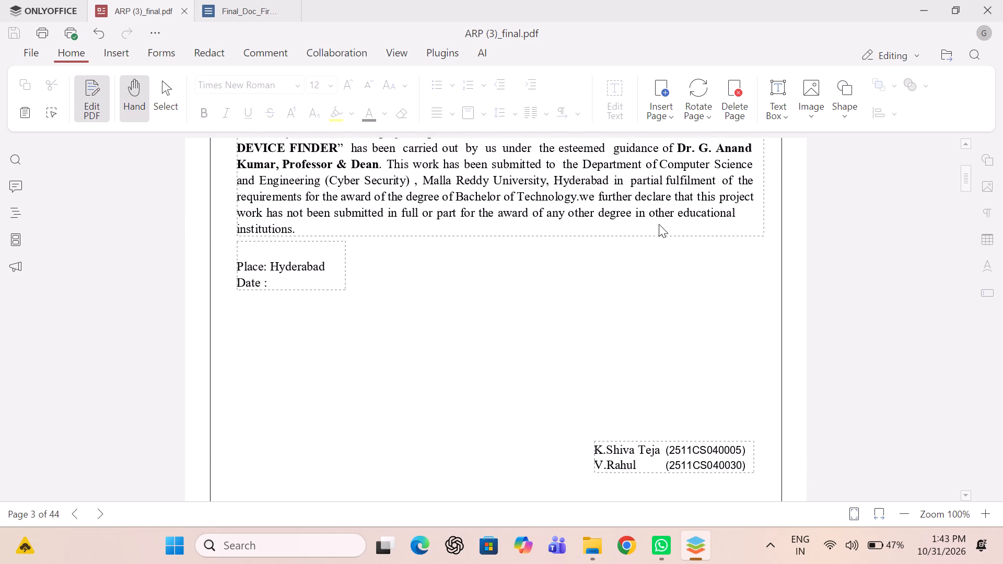
scroll(659, 224, up, 4)
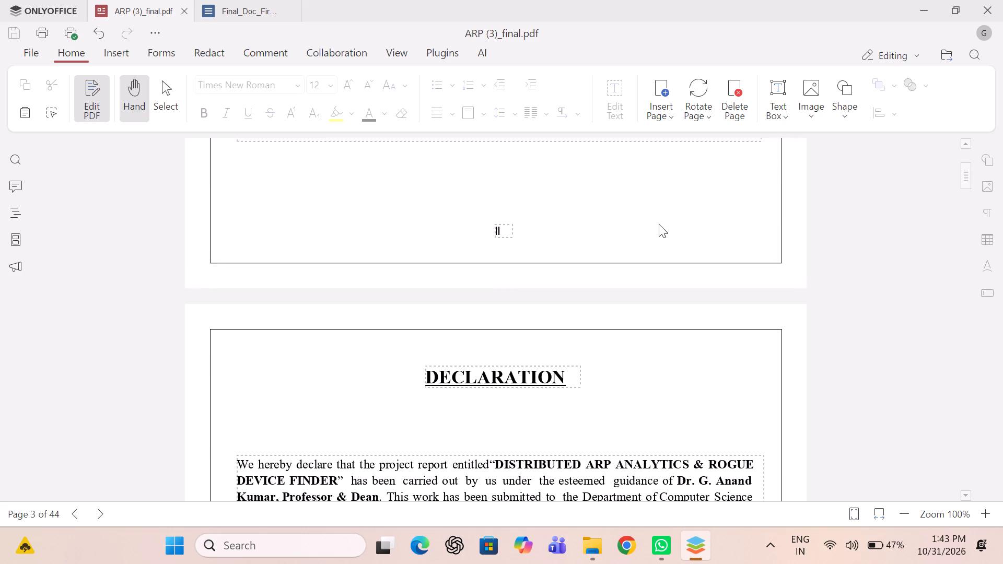
scroll(659, 224, up, 3)
scroll(659, 224, down, 1)
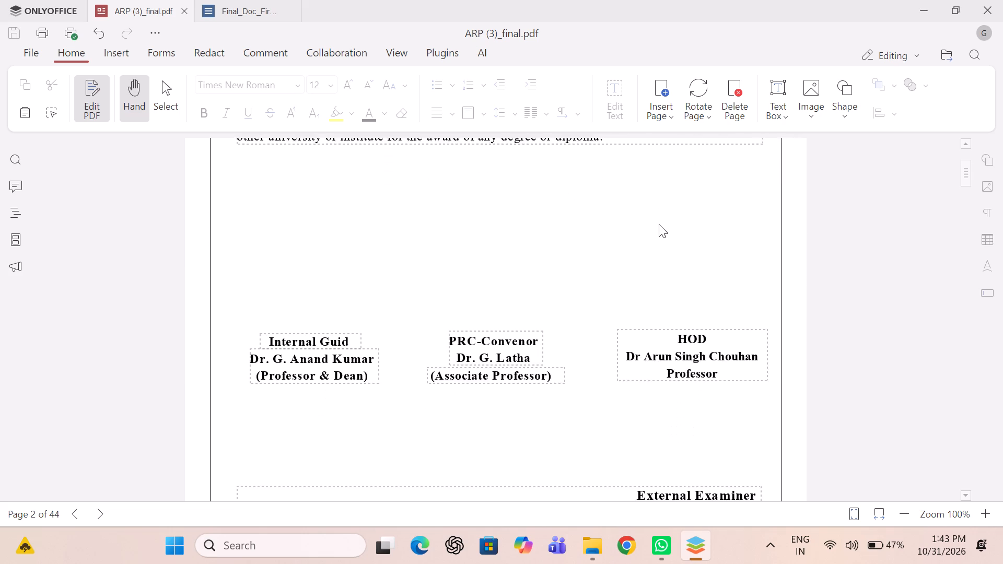
scroll(659, 224, down, 1)
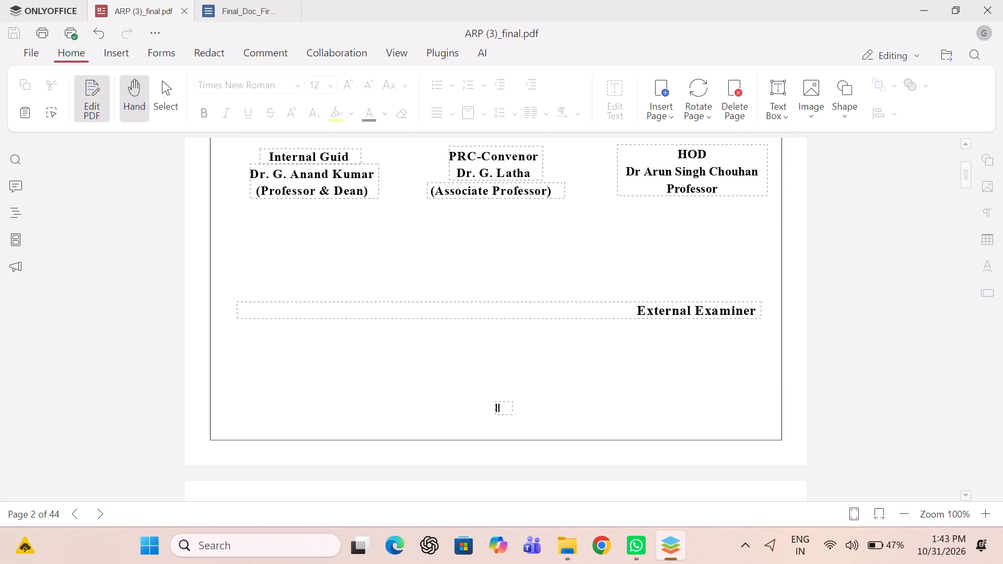
scroll(659, 224, up, 2)
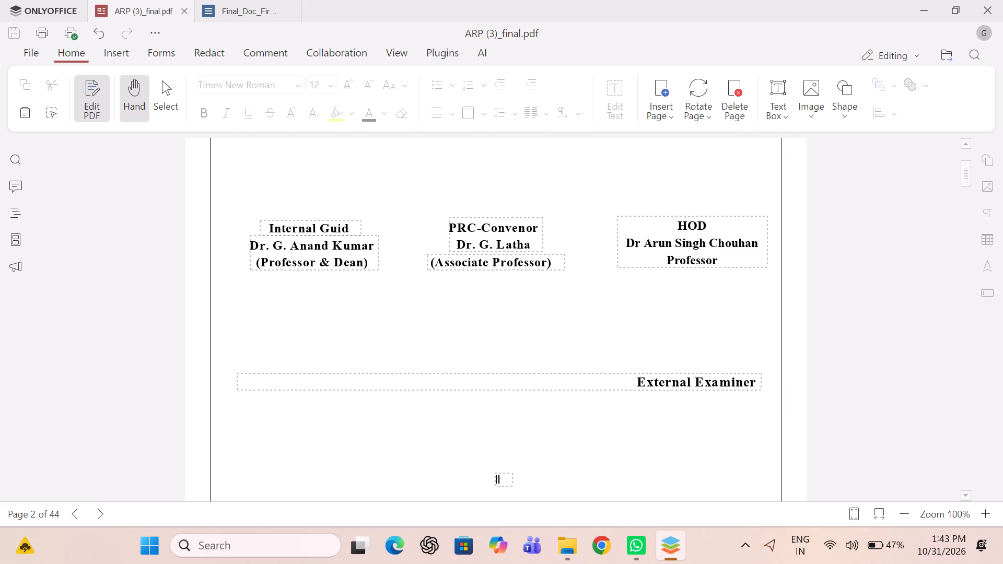
scroll(659, 224, up, 4)
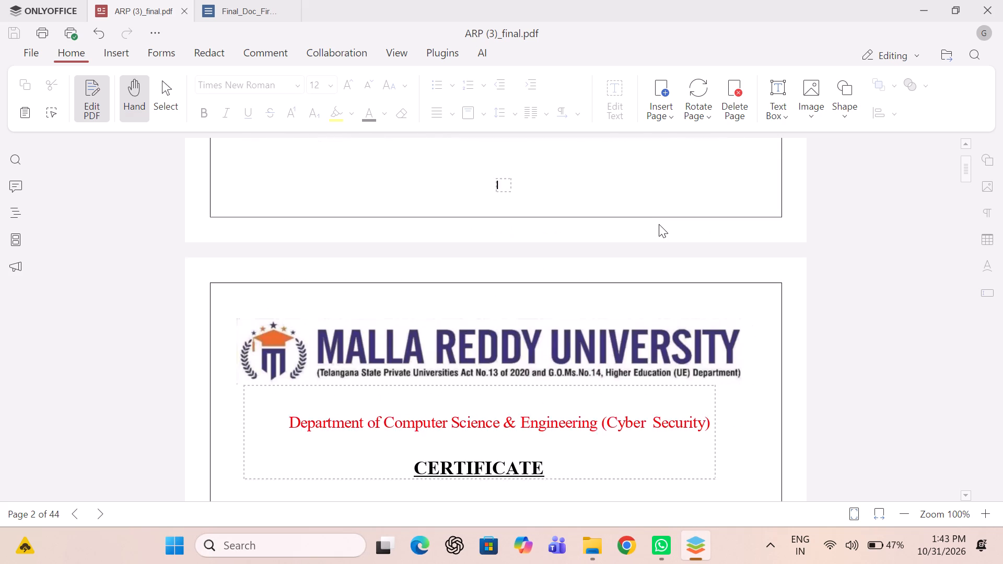
scroll(659, 224, up, 4)
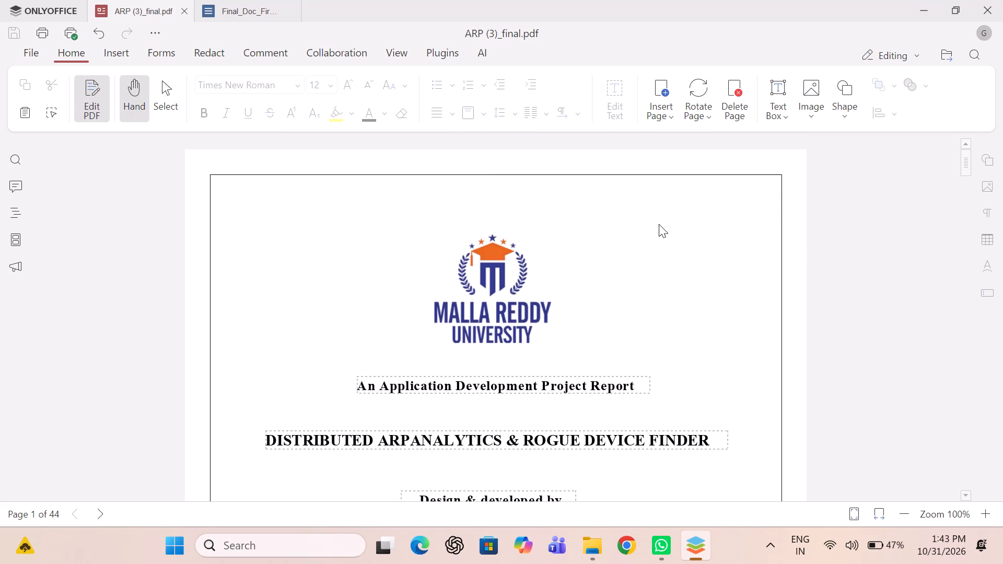
scroll(659, 224, up, 1)
scroll(659, 224, down, 3)
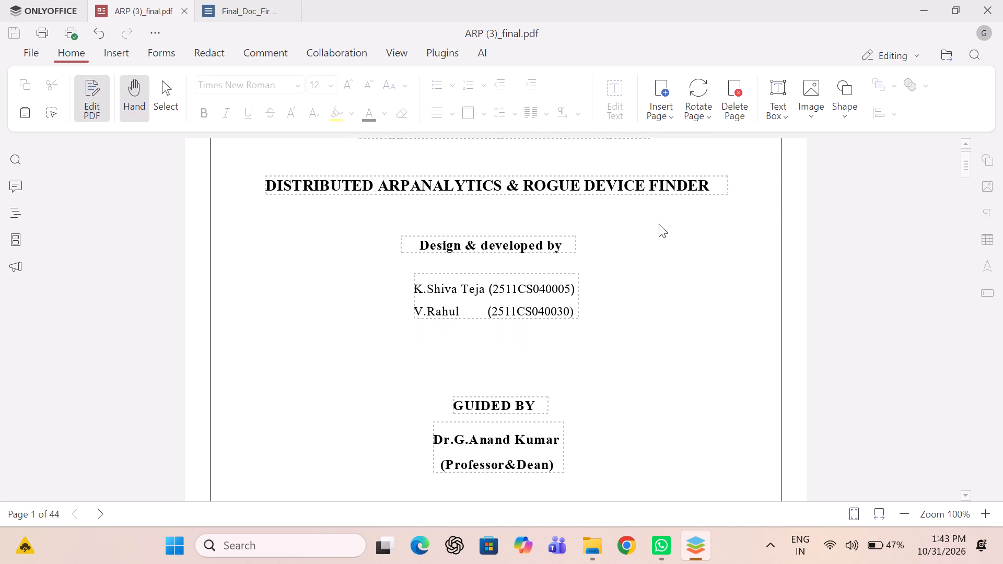
Review the cover page of ARP (3)_final.pdf, including the project title, student name block and guide details.
scroll(659, 224, up, 1)
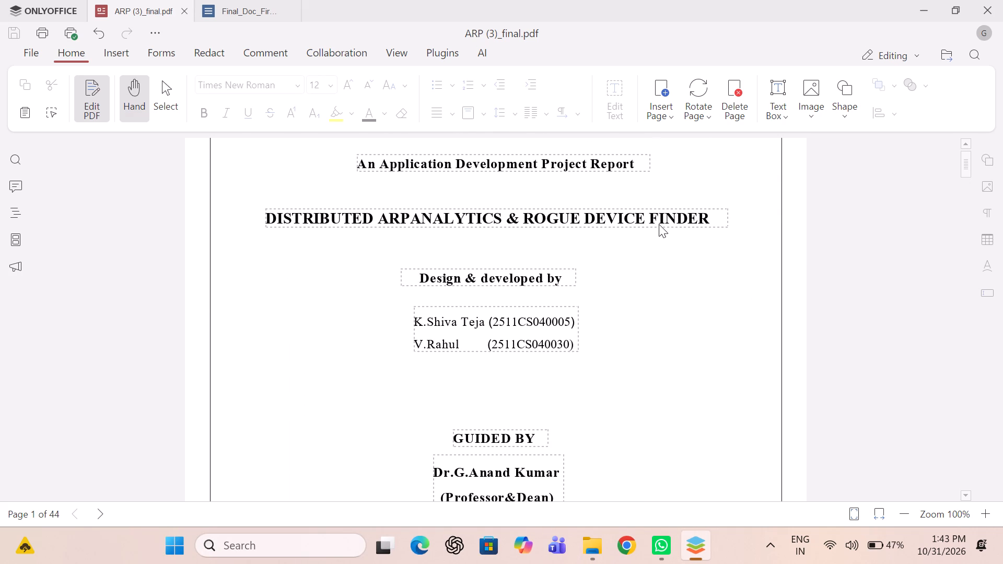
scroll(659, 224, down, 1)
scroll(624, 343, down, 1)
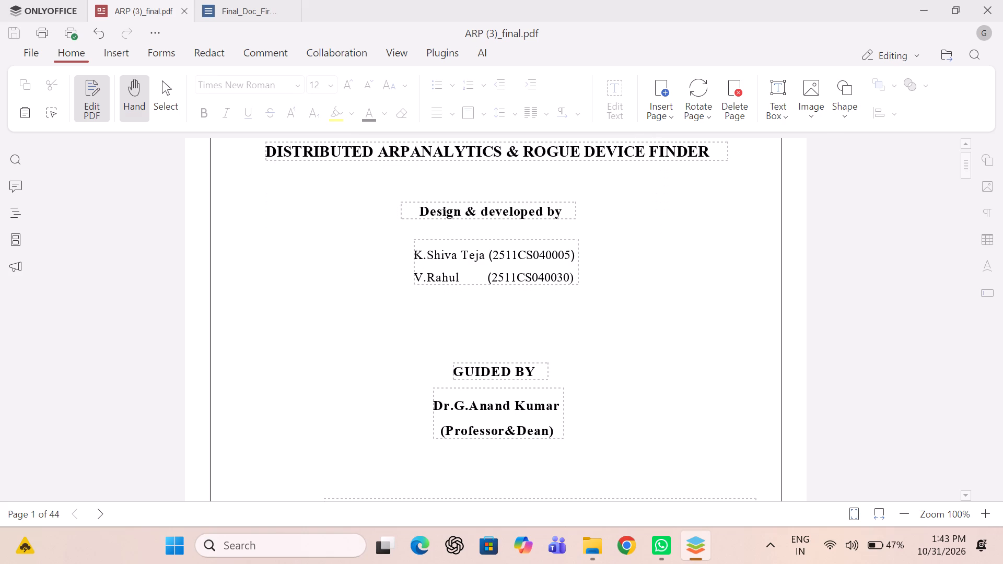
scroll(624, 343, down, 4)
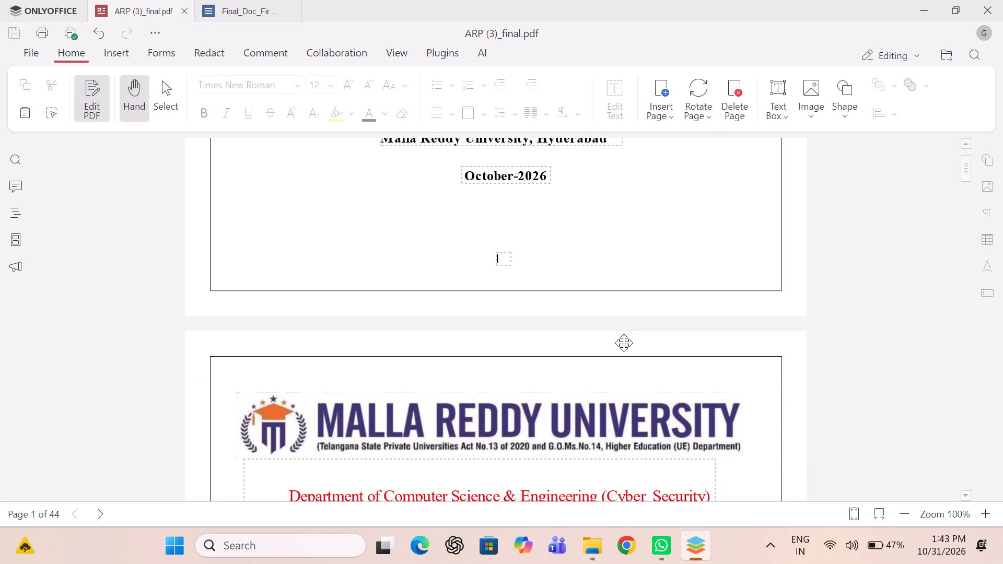
scroll(624, 343, down, 1)
scroll(624, 343, up, 7)
scroll(624, 343, down, 4)
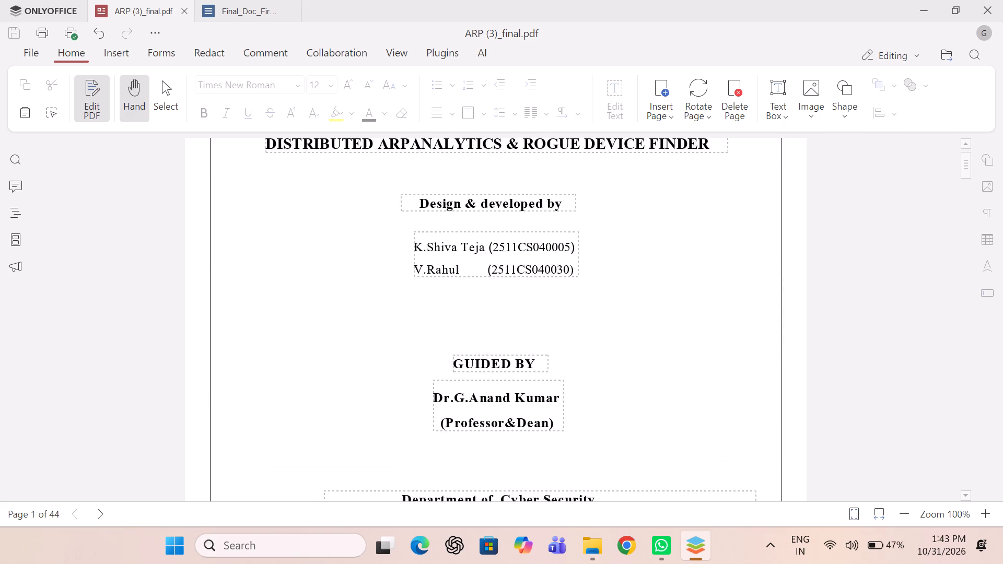
Review the certificate page, from its body text through the guide, convenor, HOD and external examiner signature blocks.
scroll(624, 343, down, 3)
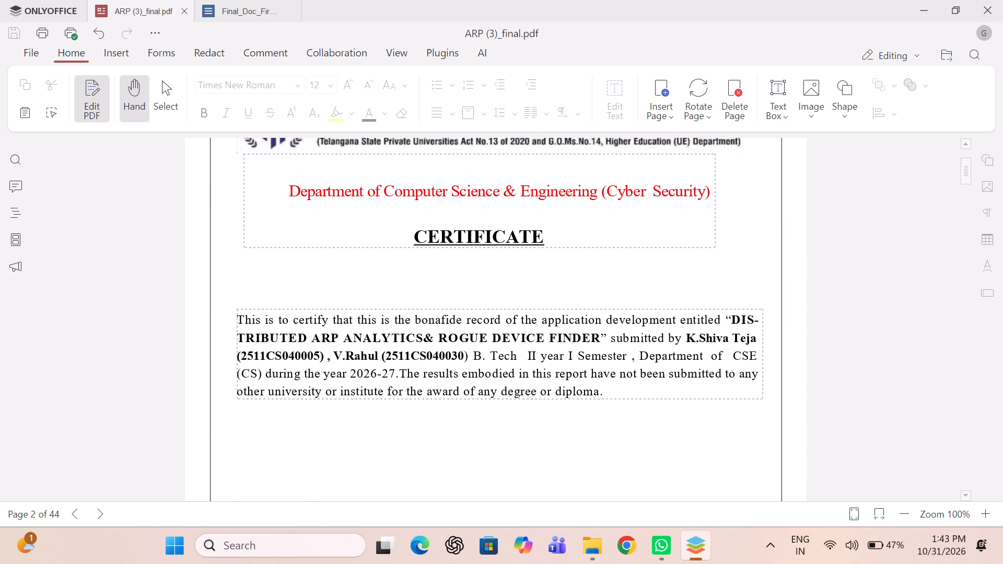
scroll(624, 343, down, 4)
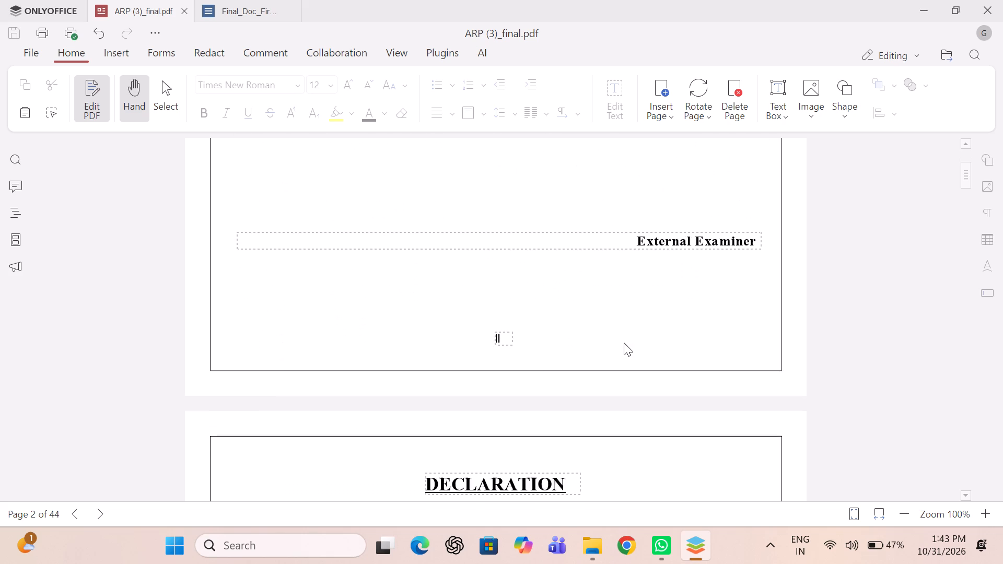
scroll(661, 255, up, 2)
scroll(661, 255, down, 1)
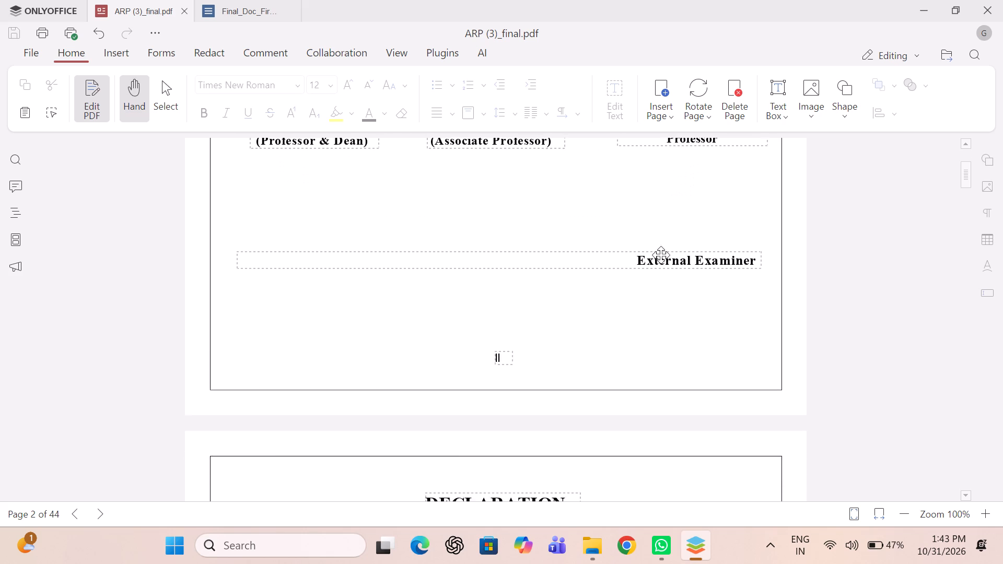
scroll(661, 255, down, 1)
scroll(661, 255, up, 2)
scroll(661, 255, down, 1)
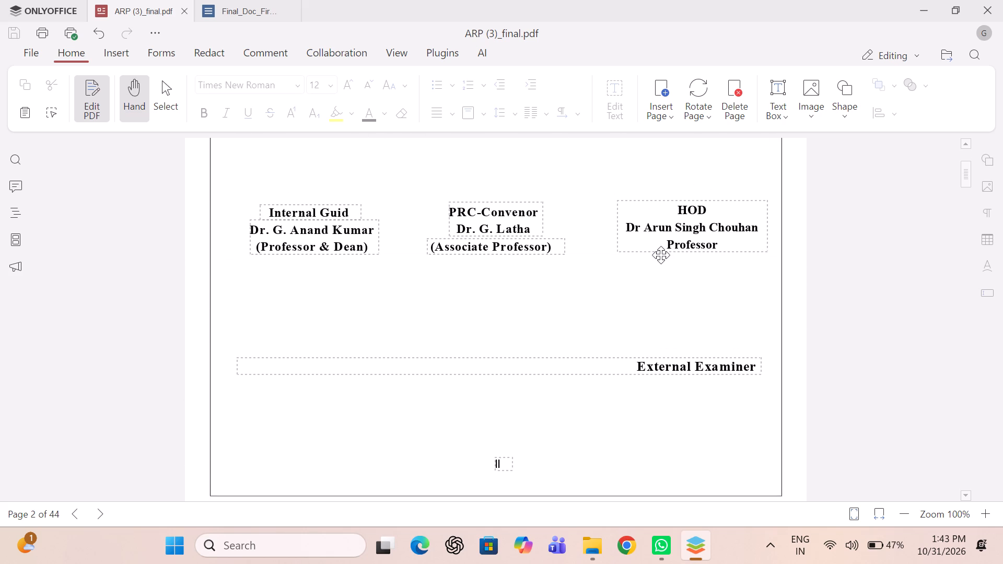
scroll(661, 255, down, 1)
scroll(661, 255, up, 2)
scroll(661, 255, down, 1)
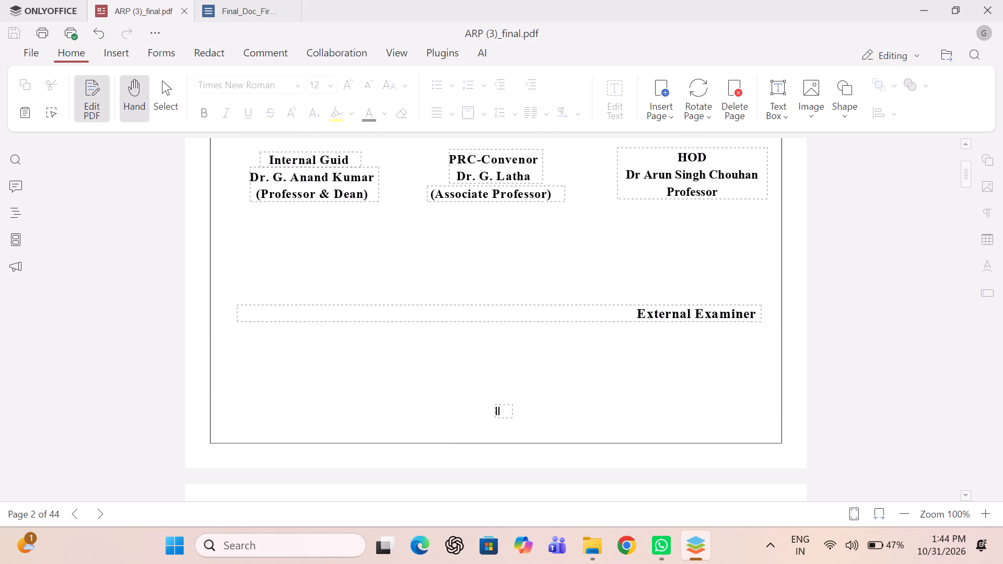
scroll(661, 255, down, 1)
scroll(661, 255, up, 1)
scroll(661, 255, down, 2)
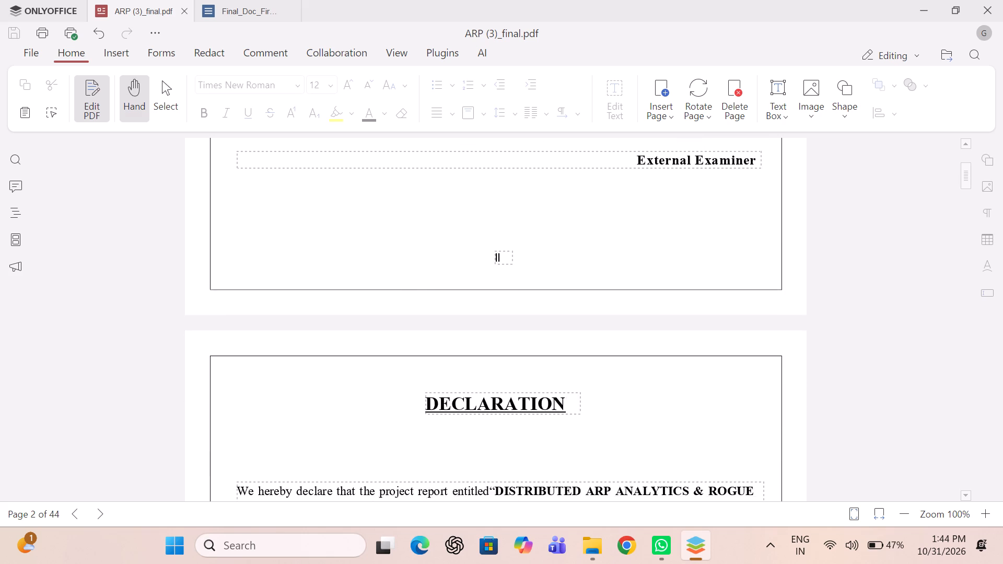
Check the declaration and acknowledgement pages, including their body text and student name blocks.
scroll(661, 255, down, 5)
scroll(661, 255, up, 1)
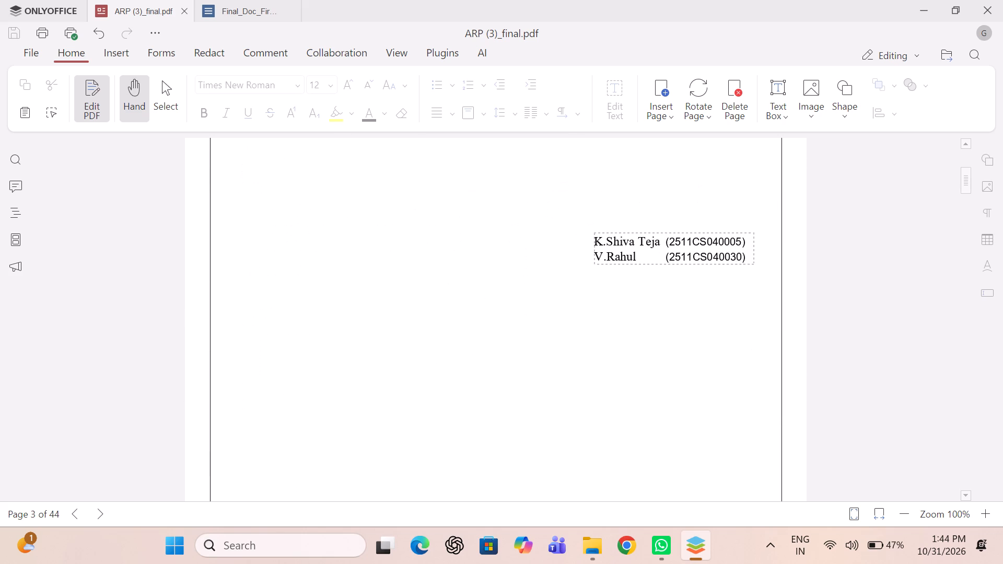
scroll(661, 255, up, 3)
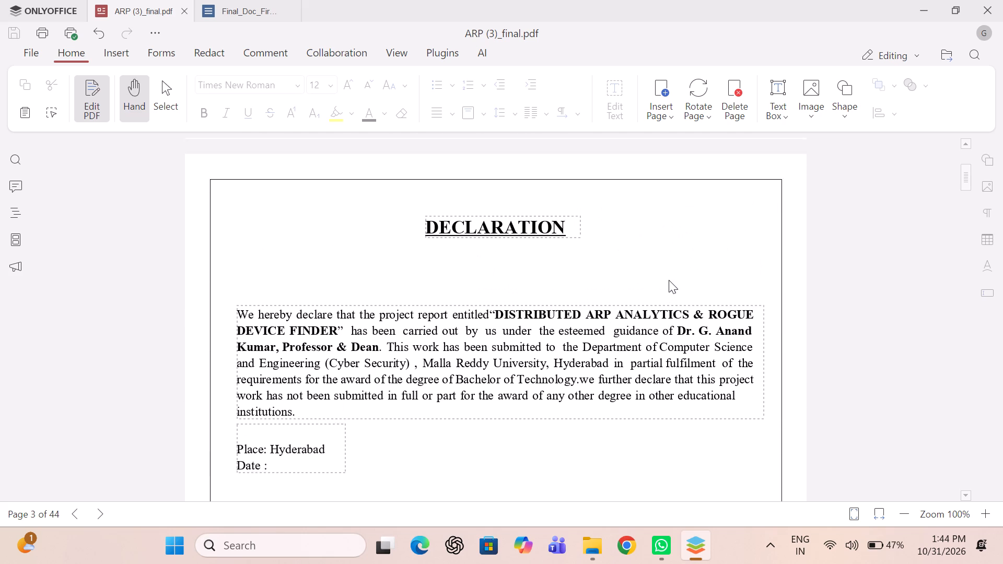
scroll(669, 280, down, 7)
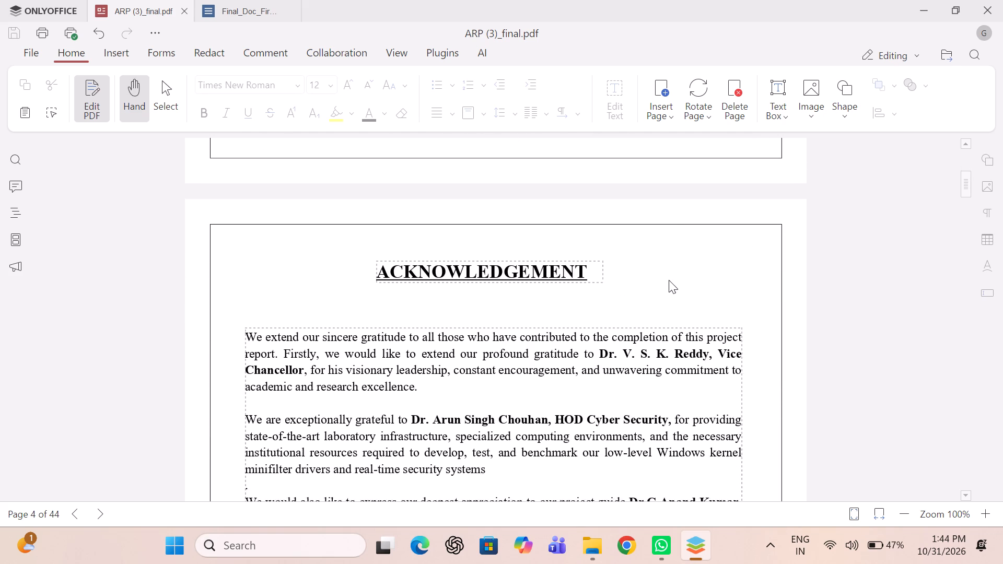
scroll(669, 280, down, 2)
scroll(669, 280, up, 1)
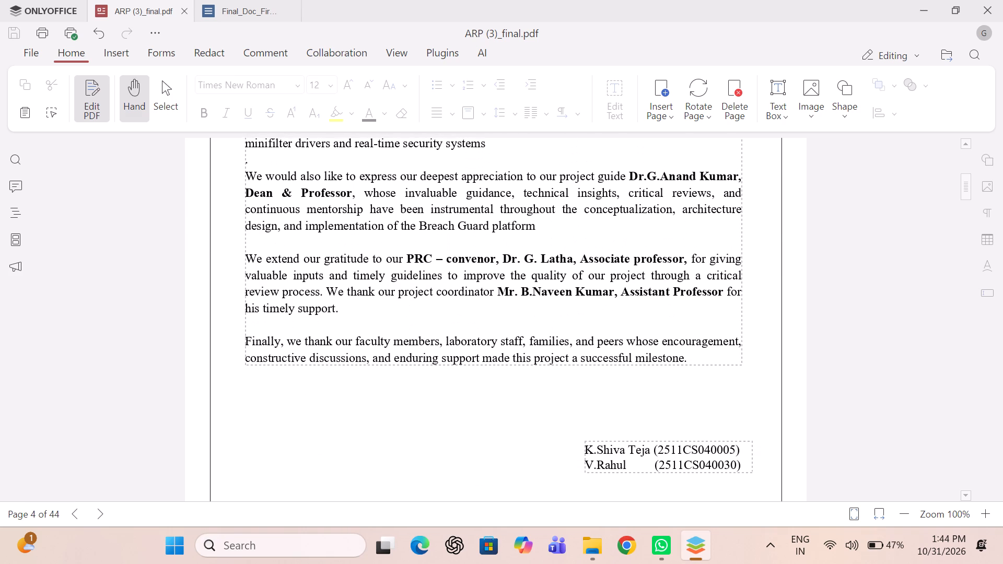
Save ARP (3)_final.pdf again and check the file in the Downloads folder.
key(ctrl+s)
click(598, 559)
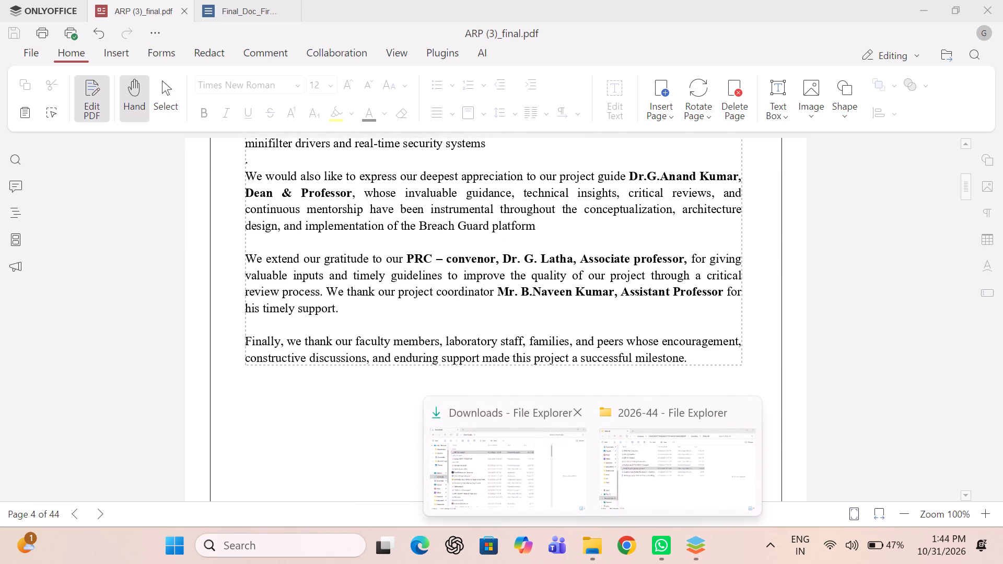
click(495, 479)
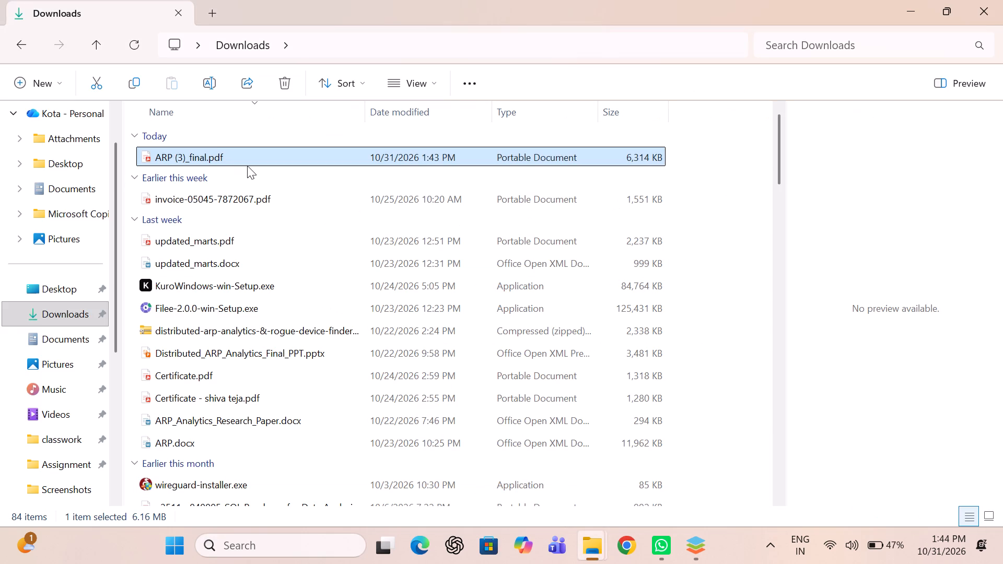
Return to ONLYOFFICE and close ARP (3)_final.pdf, leaving the Word document open.
click(689, 551)
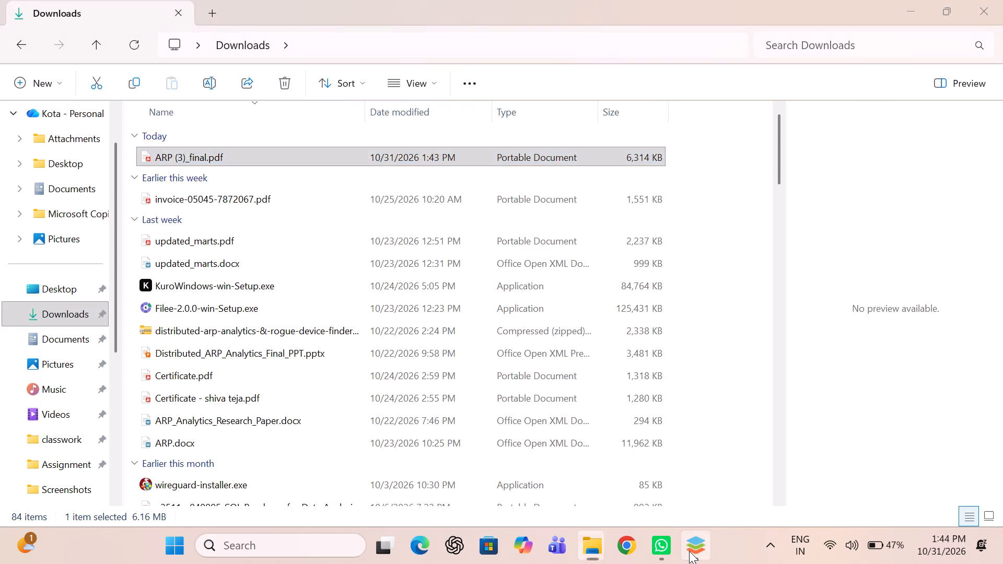
click(189, 14)
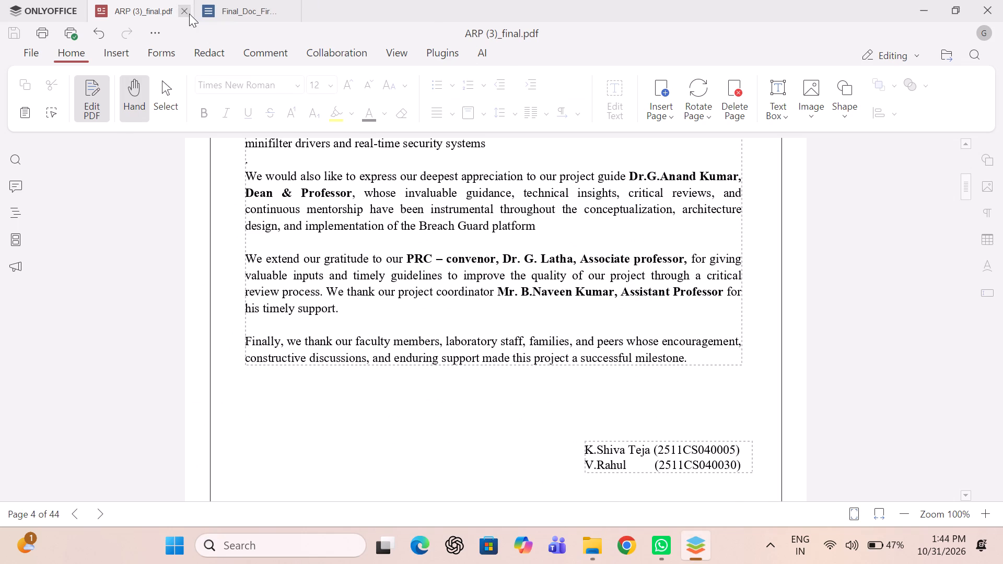
Bring up the open File Explorer windows to get back to the Downloads folder.
drag(616, 563, 593, 556)
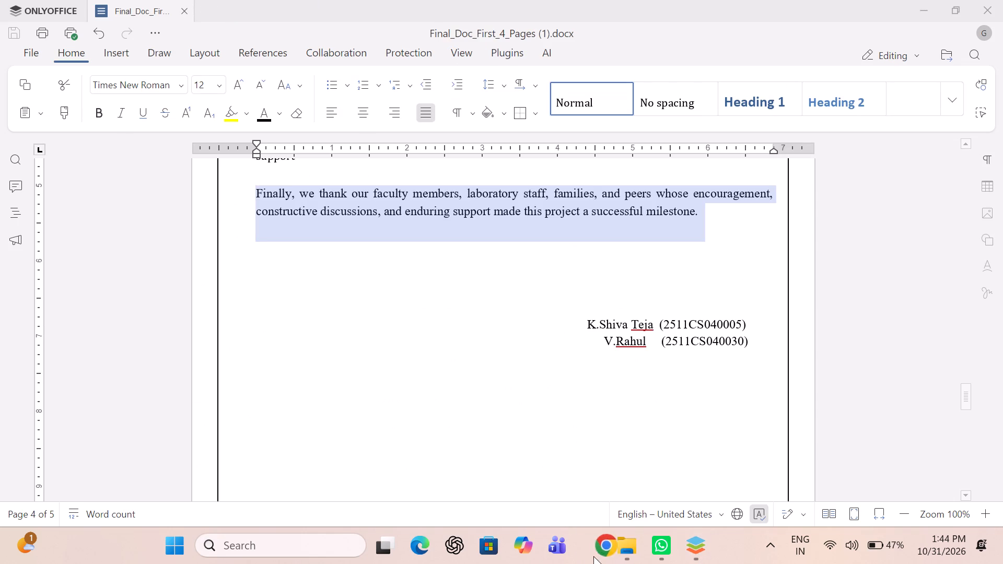
drag(593, 556, 617, 558)
click(597, 551)
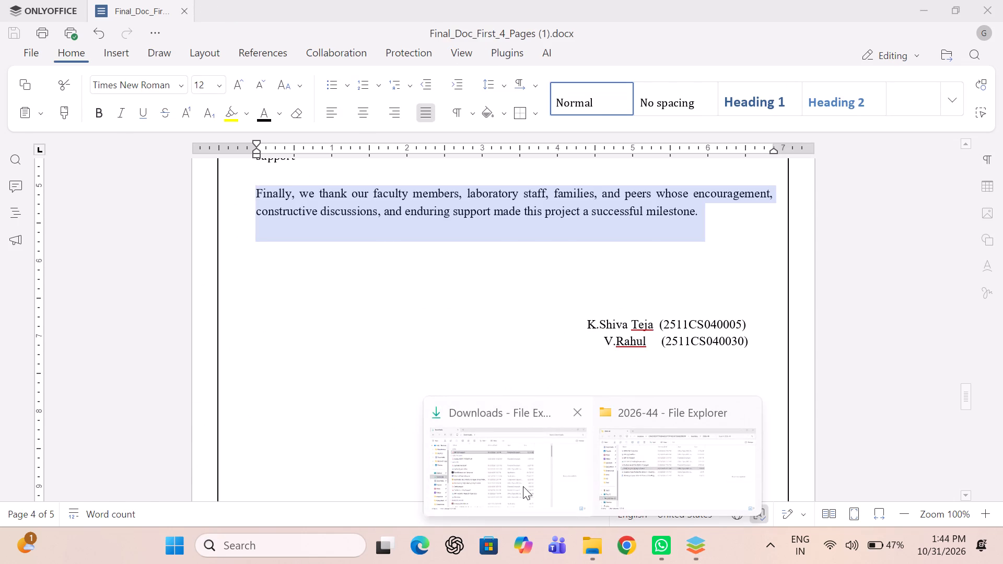
Open ARP (3)_final.pdf from the Downloads folder in ONLYOFFICE.
click(523, 486)
double_click(266, 157)
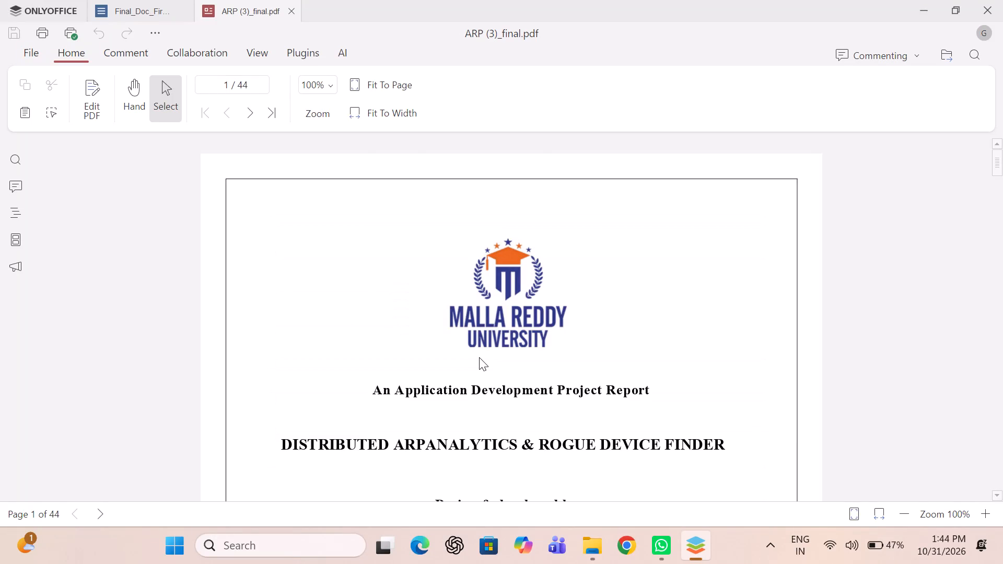
Review the cover page and the certificate page of the saved PDF, including the names and signature blocks.
scroll(479, 357, down, 4)
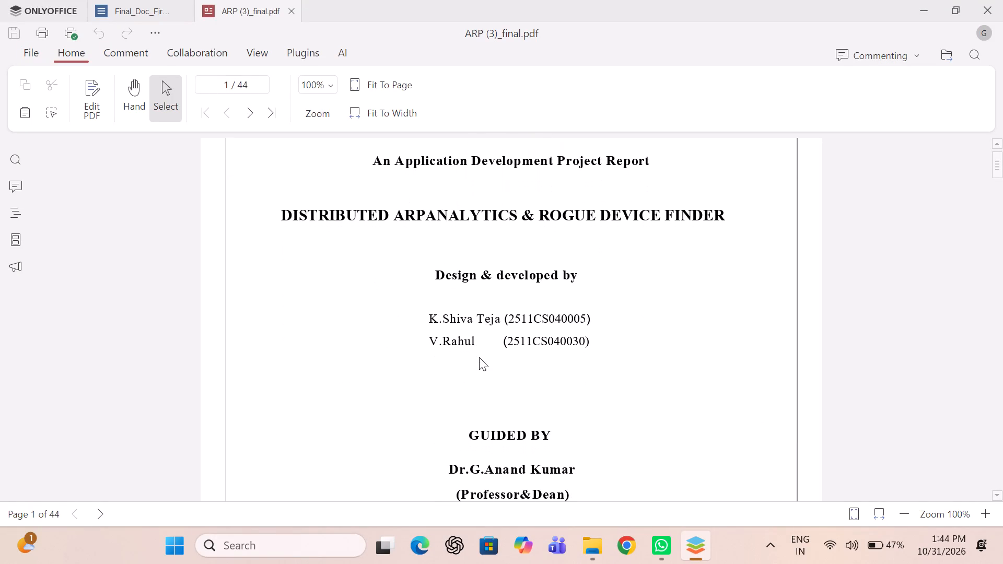
scroll(479, 357, down, 3)
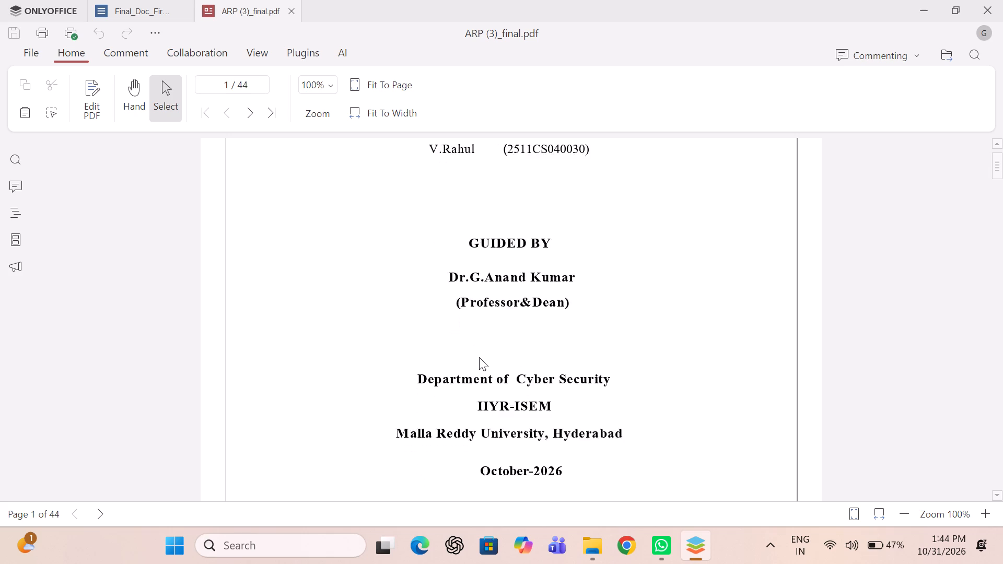
scroll(479, 357, down, 2)
scroll(479, 357, up, 2)
scroll(479, 357, down, 4)
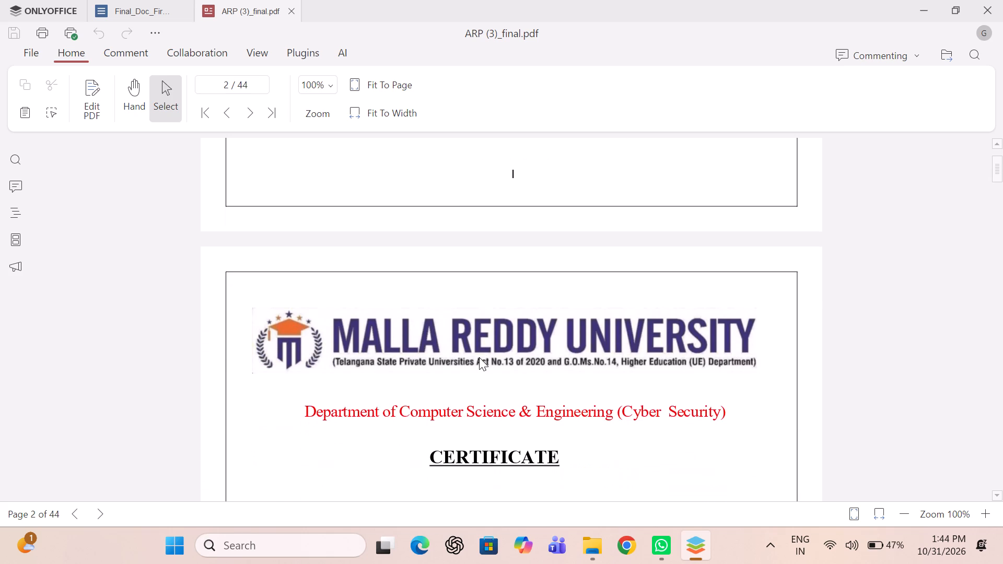
scroll(479, 357, down, 4)
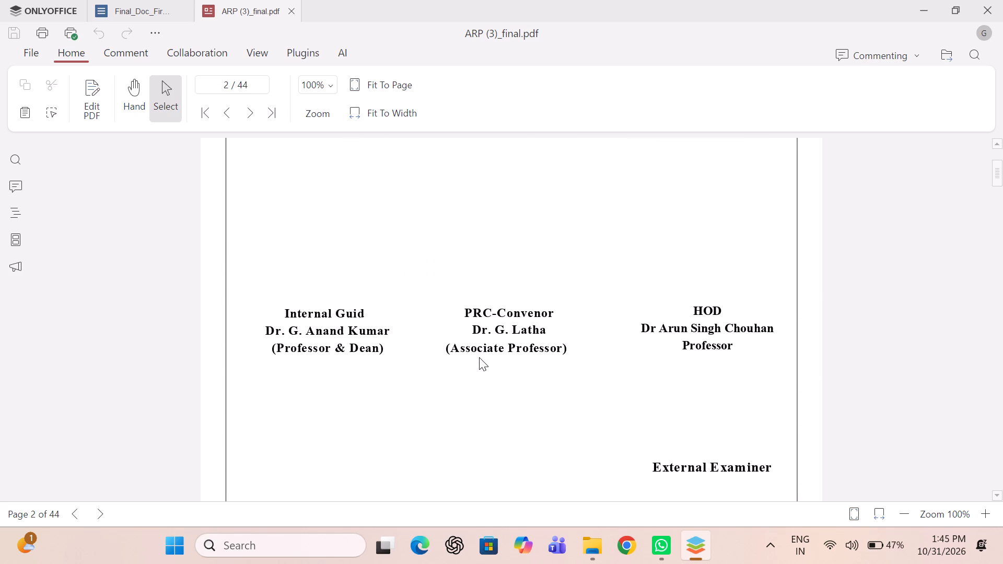
Review the declaration and acknowledgement pages of the saved PDF, down to the student name block.
scroll(479, 357, down, 5)
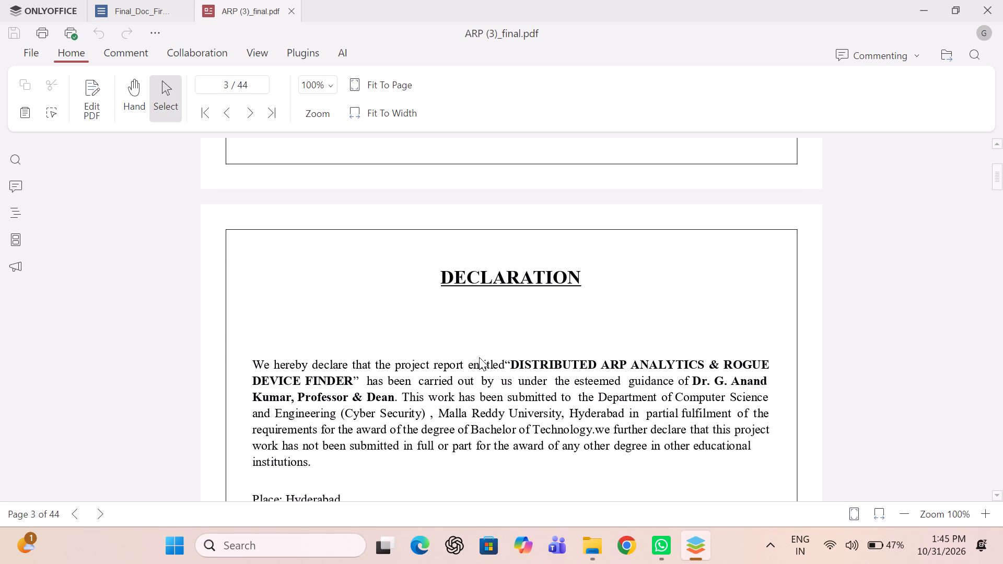
scroll(479, 357, down, 6)
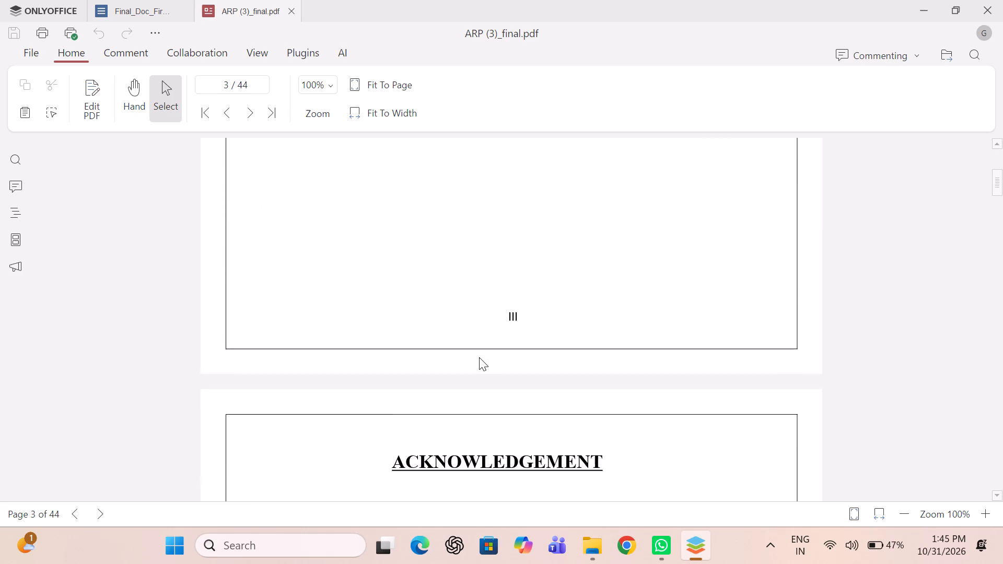
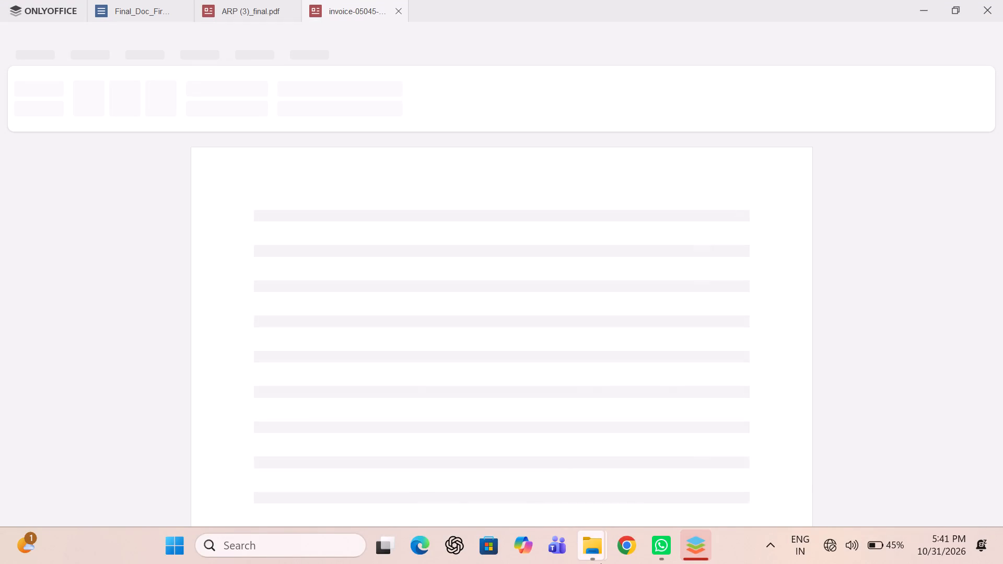
click(601, 563)
click(747, 399)
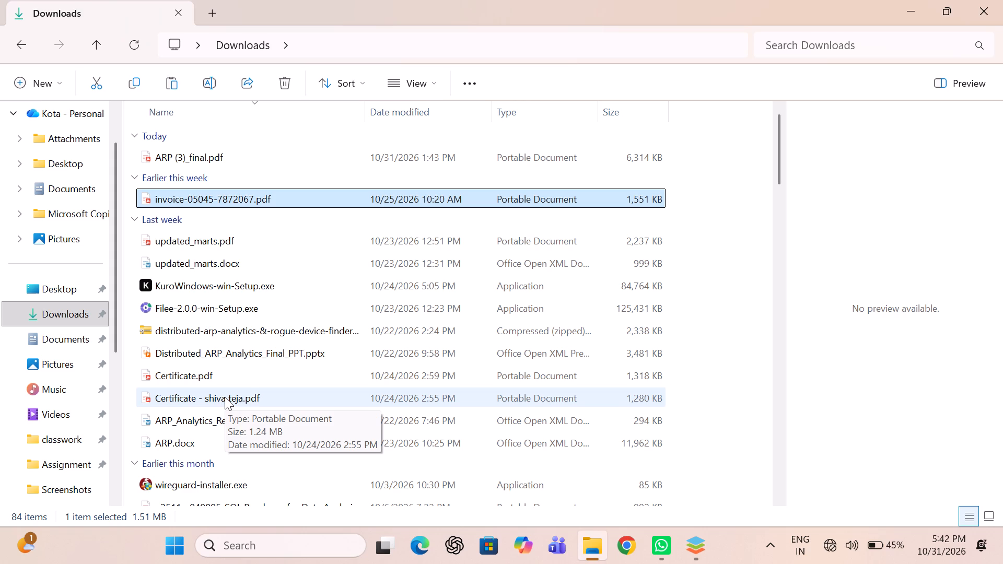
Open Distributed_ARP_Analytics_Final_PPT.pptx from the Downloads folder.
scroll(225, 397, down, 2)
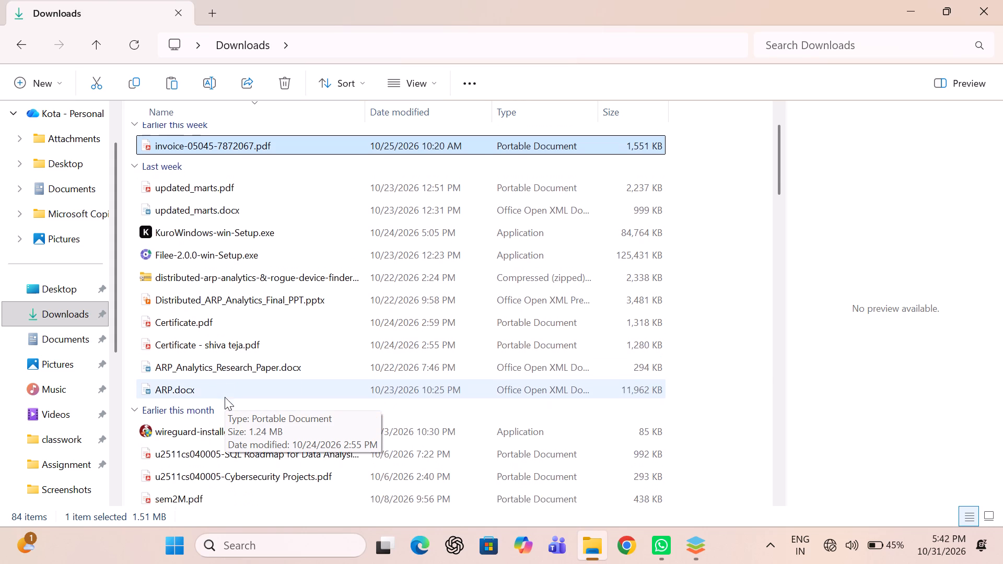
scroll(225, 397, down, 2)
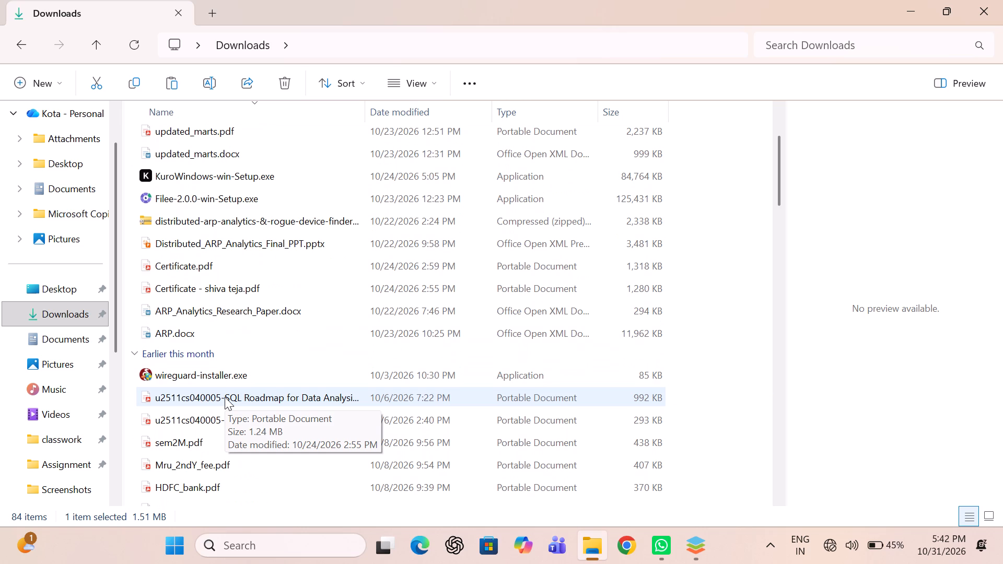
double_click(283, 241)
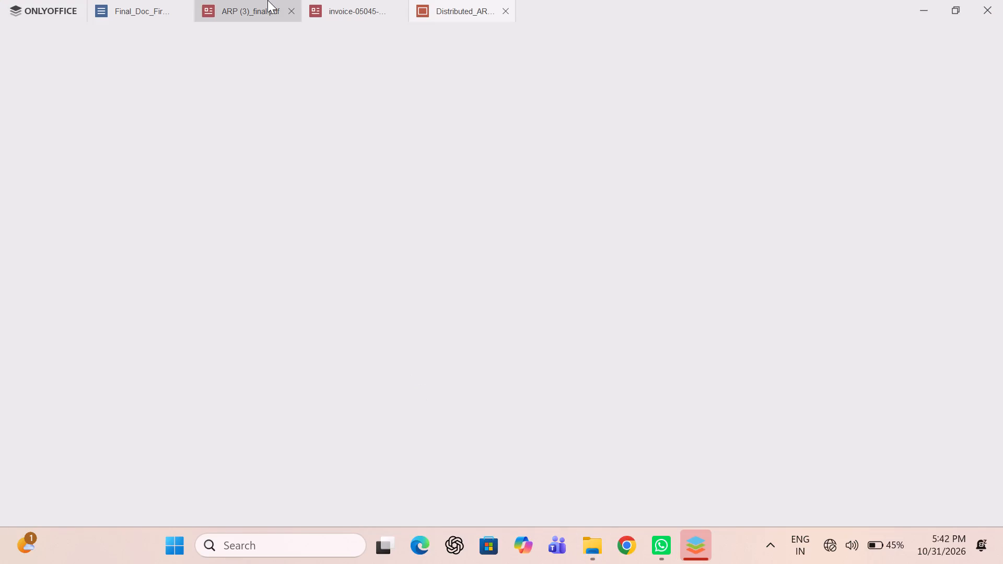
Look through the Canva invoice PDF down to the end of its page and close it, leaving the other files open.
click(346, 0)
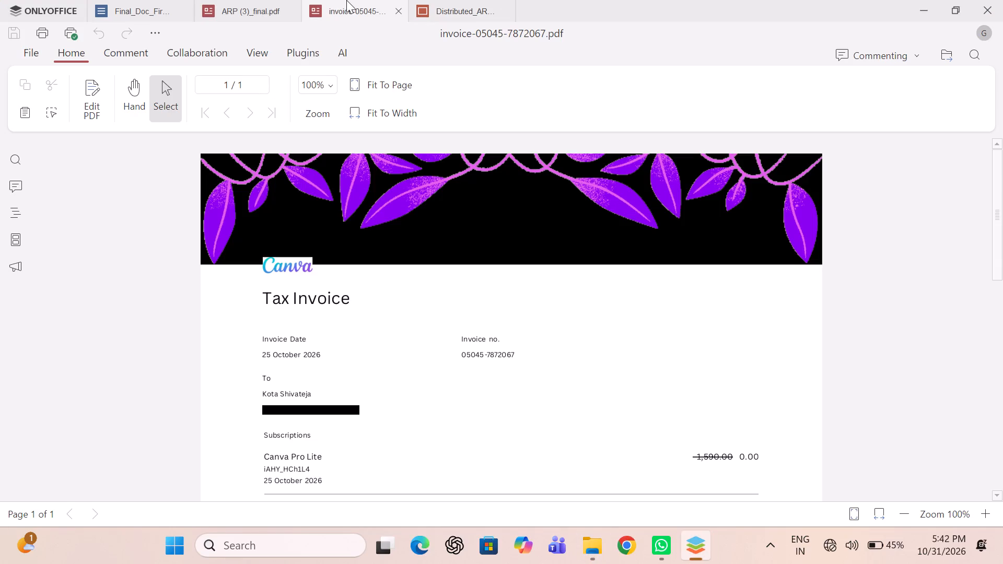
scroll(403, 224, down, 6)
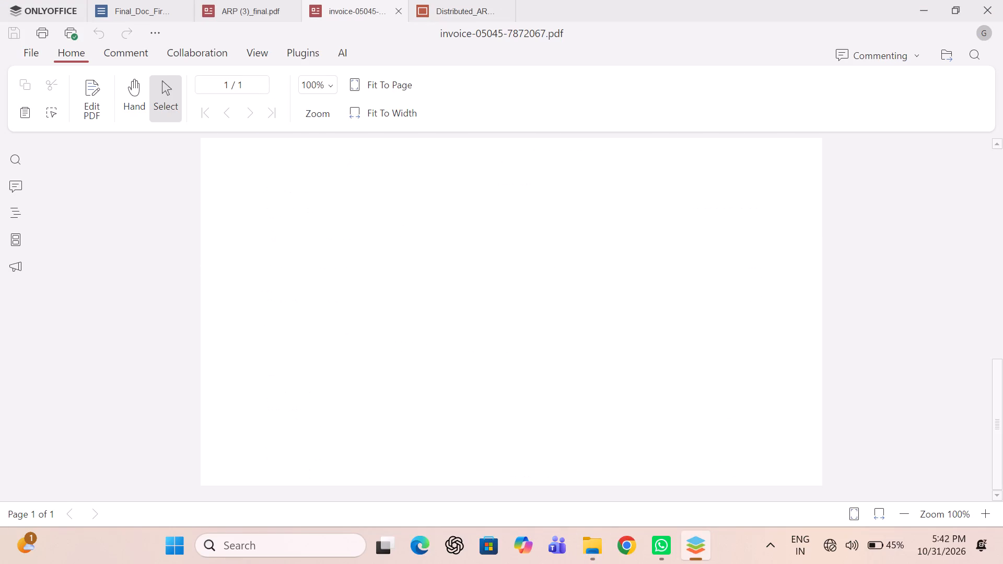
click(400, 9)
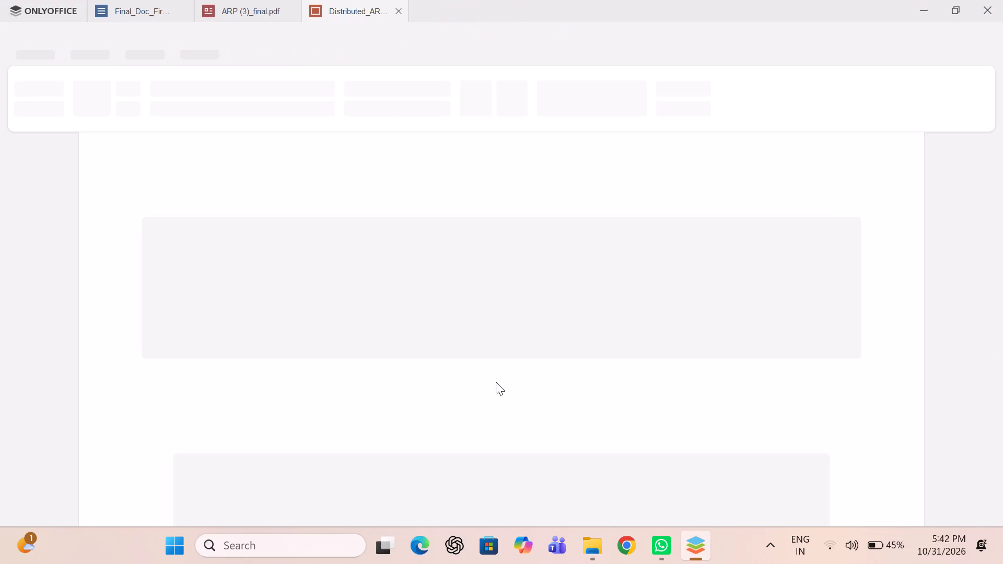
Return to the Downloads folder in File Explorer and delete the Canva invoice PDF.
click(589, 563)
scroll(246, 204, up, 1)
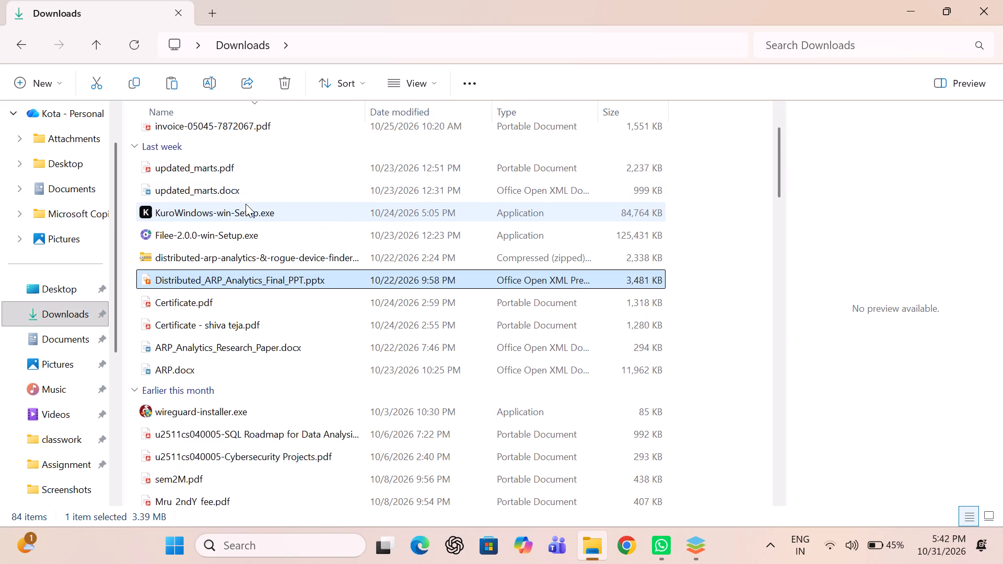
click(205, 170)
right_click(205, 170)
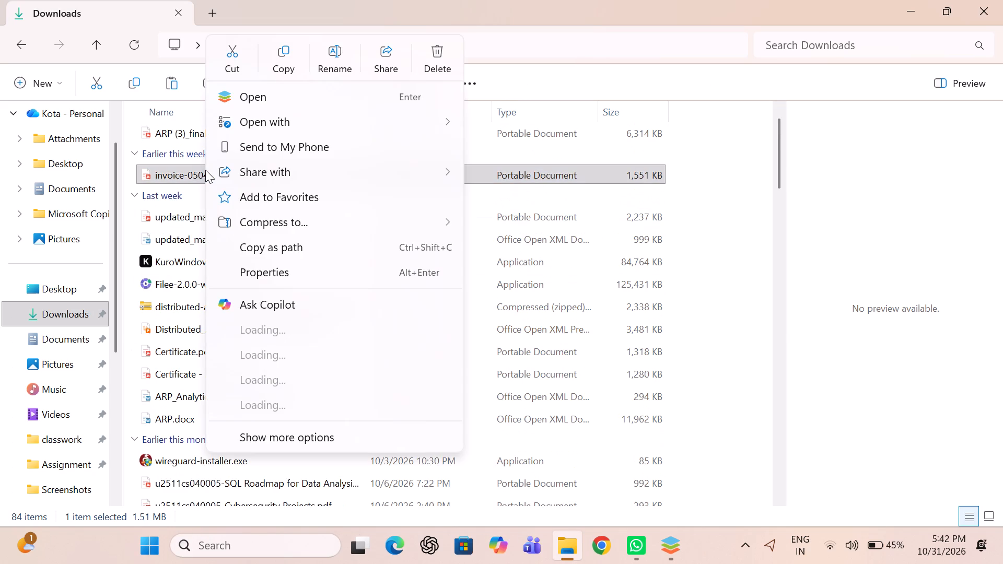
click(437, 64)
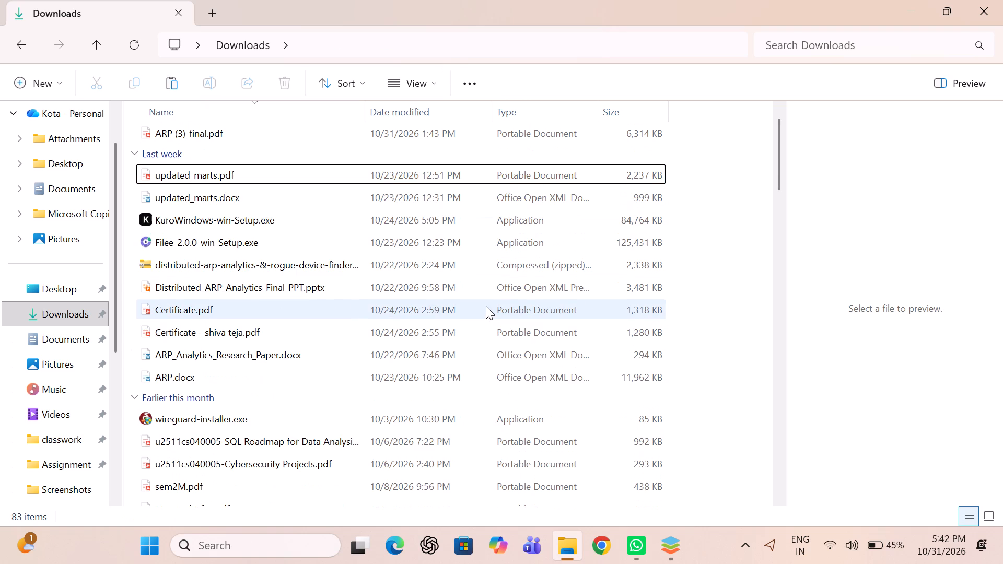
Bring up the Kuro app from the hidden background apps.
click(738, 545)
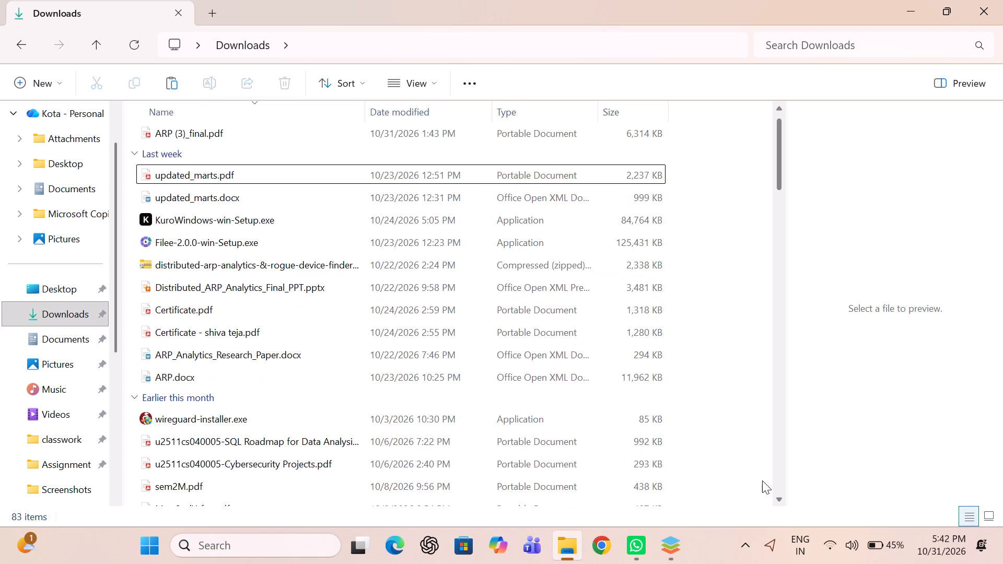
click(712, 413)
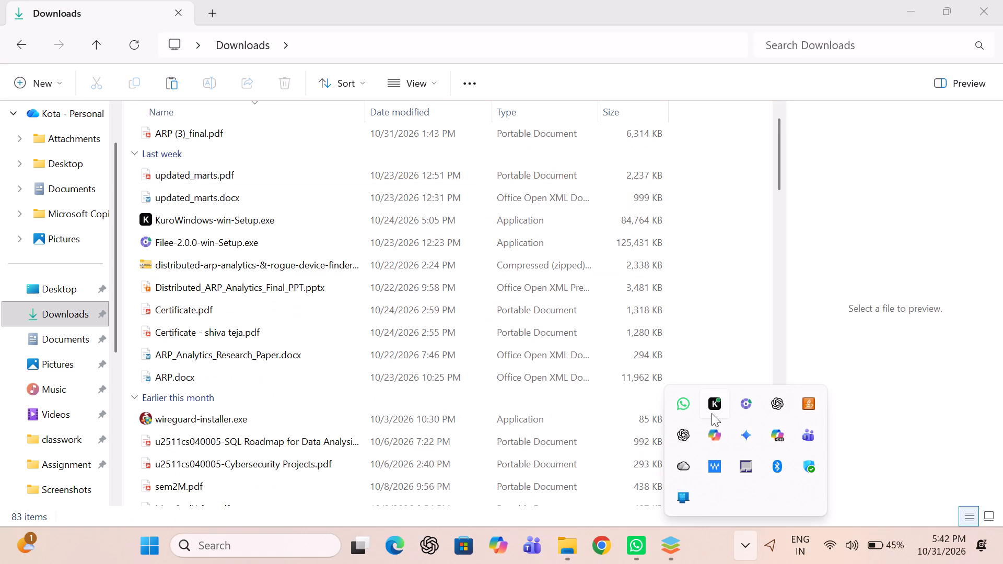